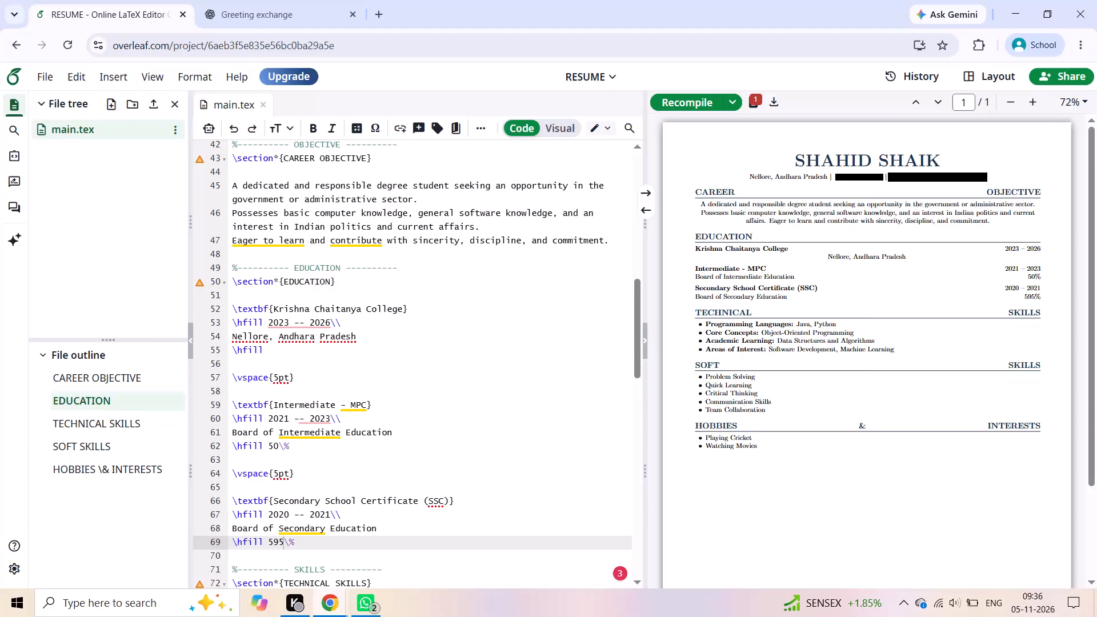
# Remove the space between "Andhara" and "Pradesh" in the Krishna Chaitanya College location line and recompile the resume.
pyautogui.click(319, 335)
pyautogui.press('BackSpace')
pyautogui.click(677, 106)
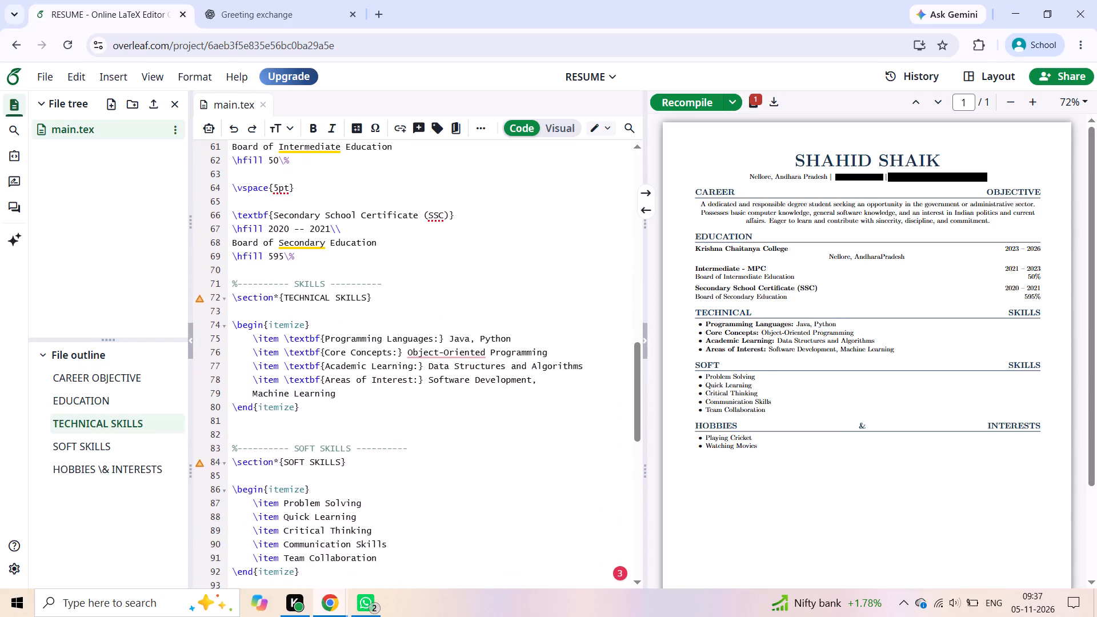
# Delete "Java, Python" after Programming Languages and "Object-Oriented Programming" after Core Concepts, keeping both bold labels.
pyautogui.moveTo(513, 340); pyautogui.dragTo(449, 340)
pyautogui.press('BackSpace')
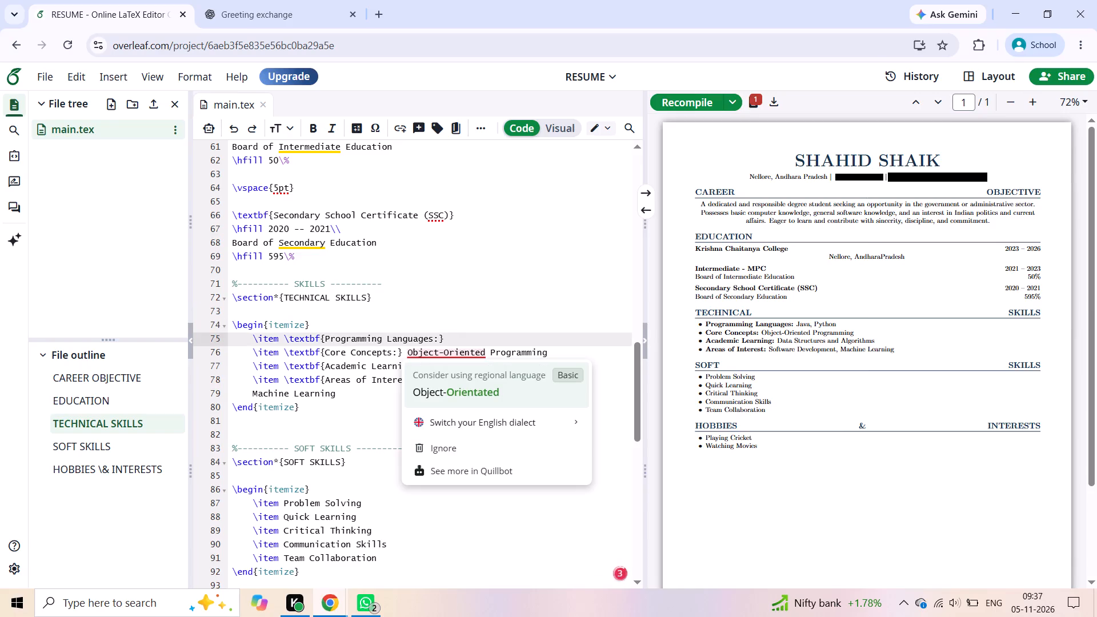
pyautogui.moveTo(549, 353); pyautogui.dragTo(537, 353)
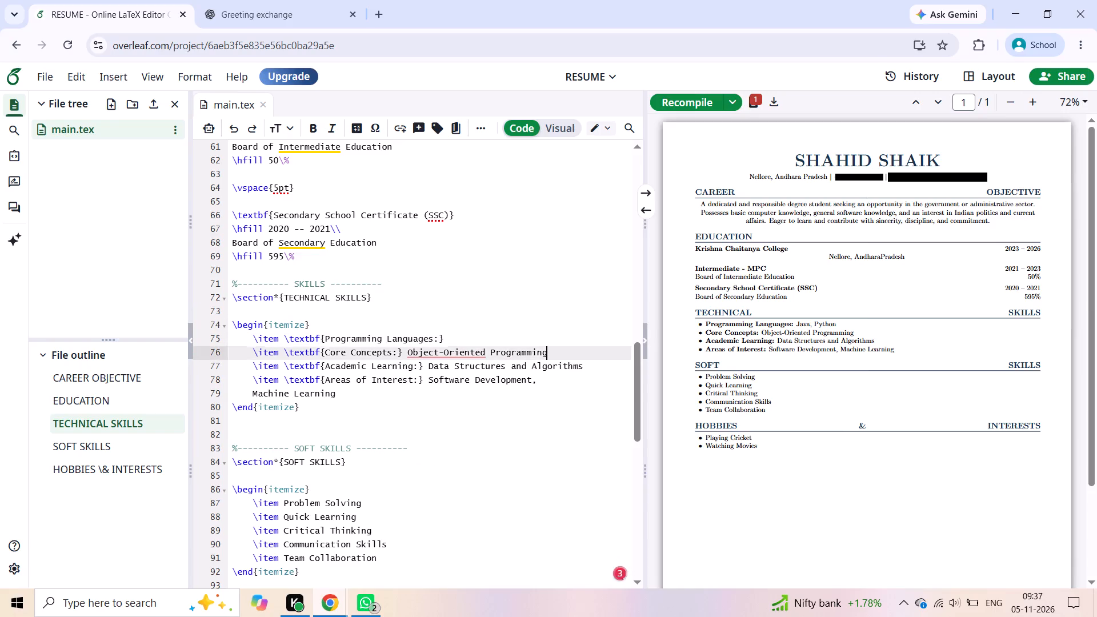
pyautogui.moveTo(537, 353); pyautogui.dragTo(425, 357)
pyautogui.press('BackSpace')
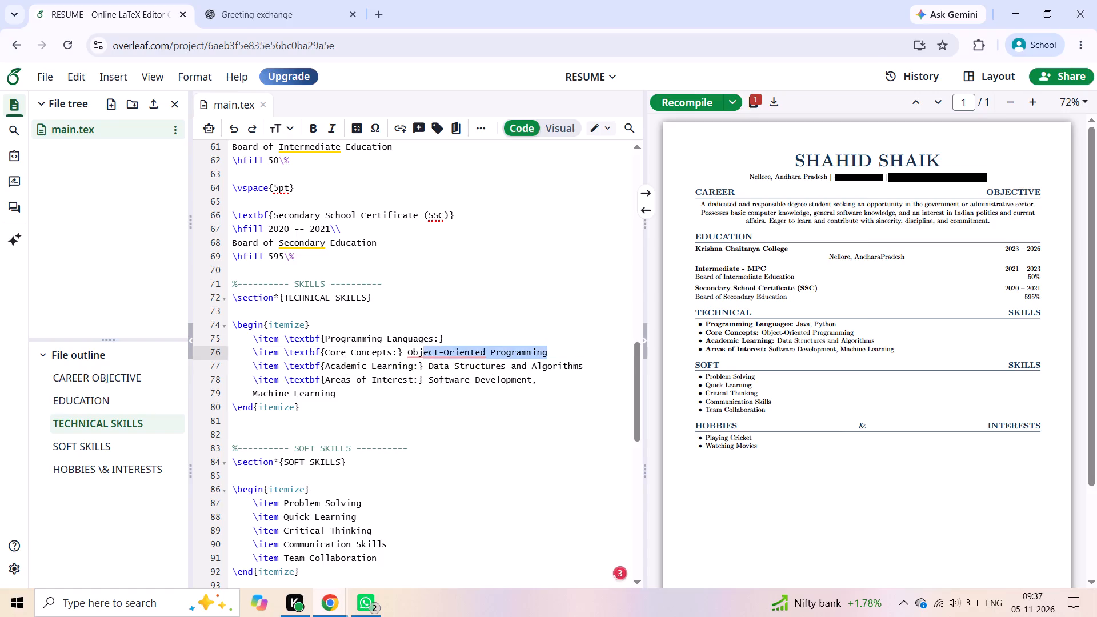
pyautogui.moveTo(425, 357); pyautogui.dragTo(331, 360)
pyautogui.press('BackSpace')
pyautogui.press('BackSpace')
pyautogui.press('BackSpace')
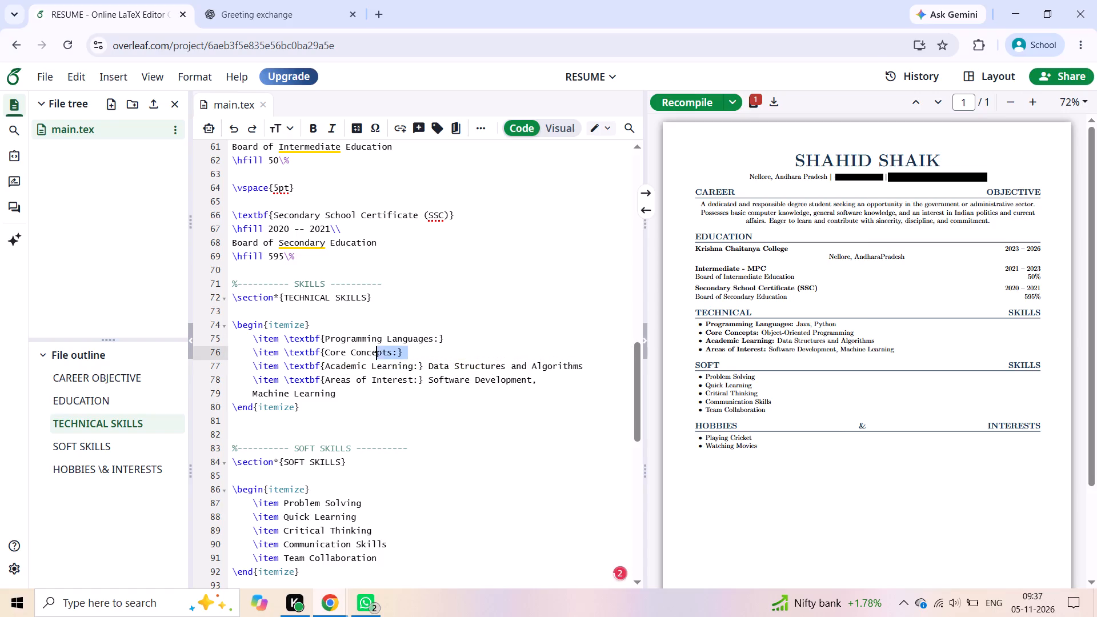
# Delete the Academic Learning and Areas of Interest items, including their text, from the Technical Skills list.
pyautogui.moveTo(331, 360); pyautogui.dragTo(255, 369)
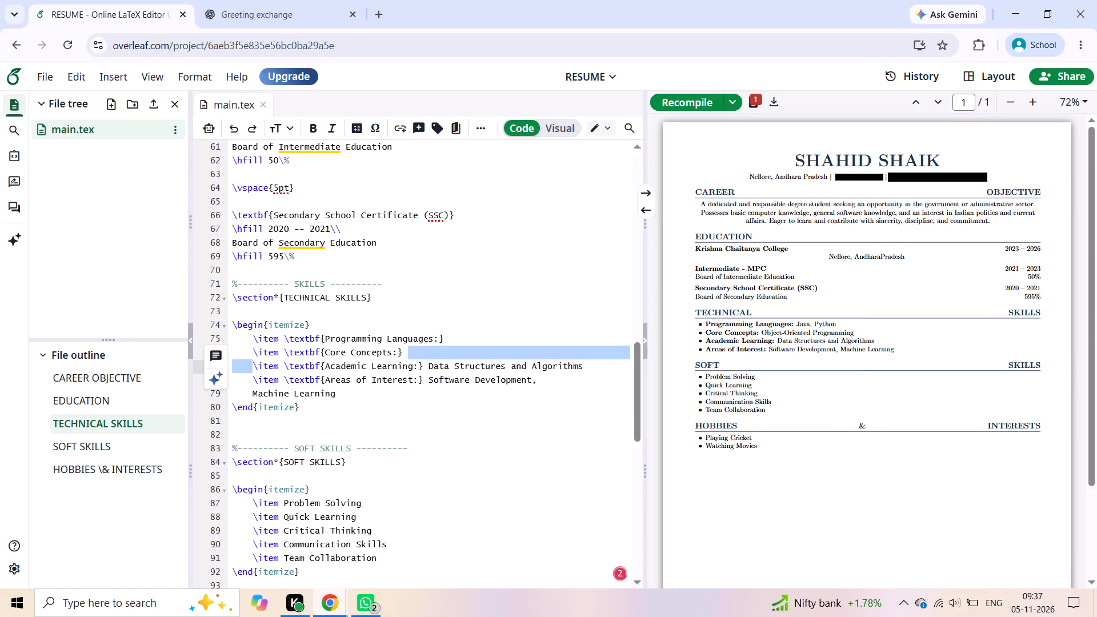
pyautogui.click(251, 366)
pyautogui.moveTo(255, 366); pyautogui.dragTo(323, 386)
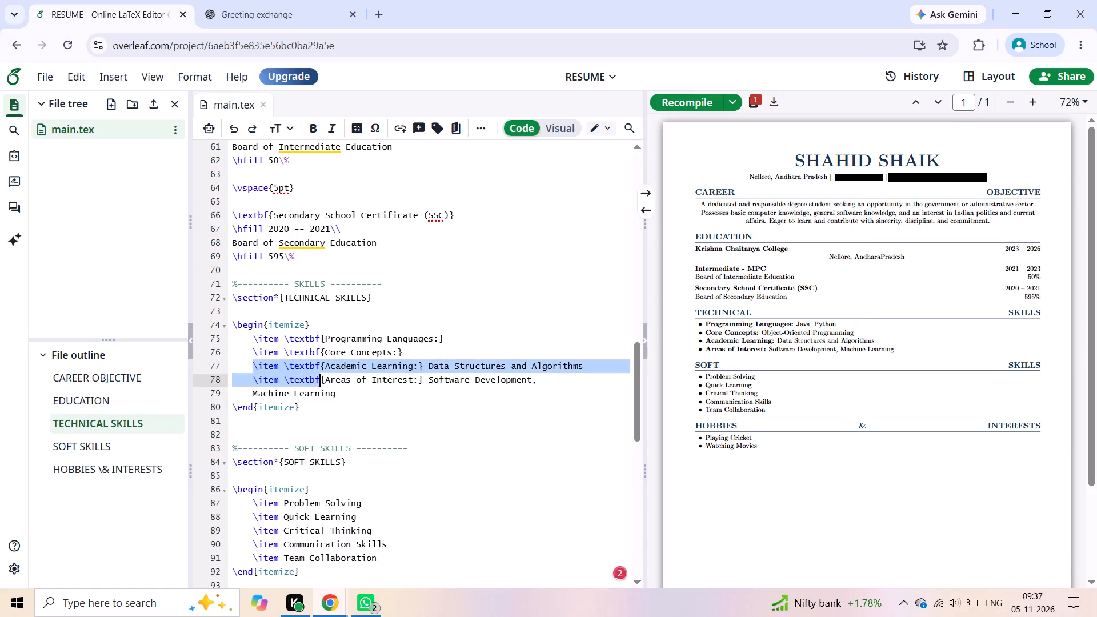
pyautogui.moveTo(323, 386); pyautogui.dragTo(347, 396)
pyautogui.press('BackSpace')
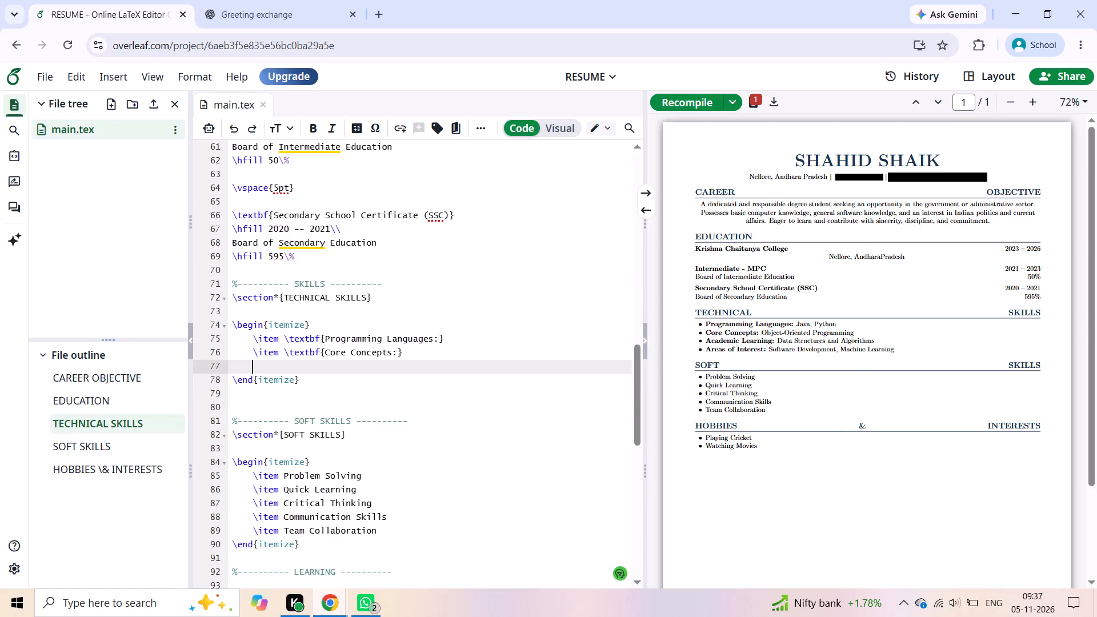
pyautogui.moveTo(347, 396); pyautogui.dragTo(326, 346)
pyautogui.click(348, 332)
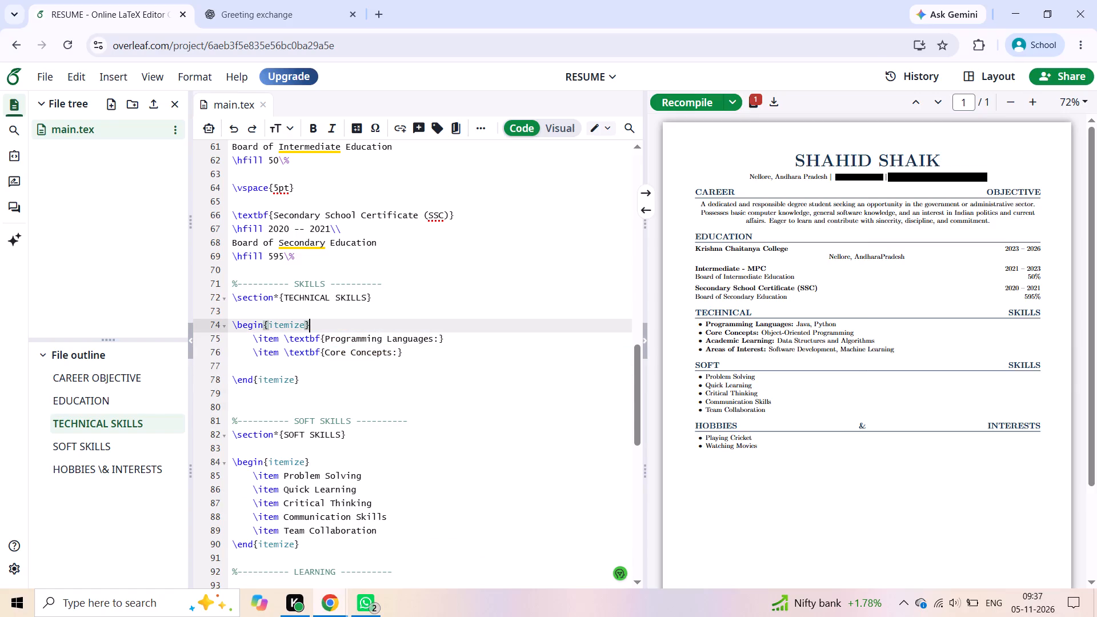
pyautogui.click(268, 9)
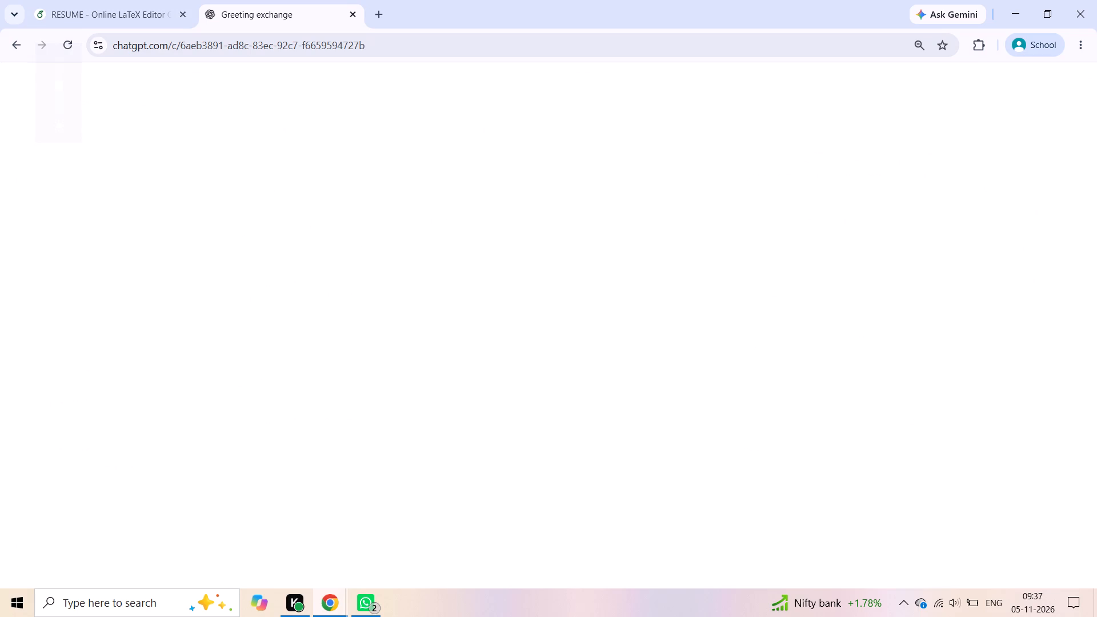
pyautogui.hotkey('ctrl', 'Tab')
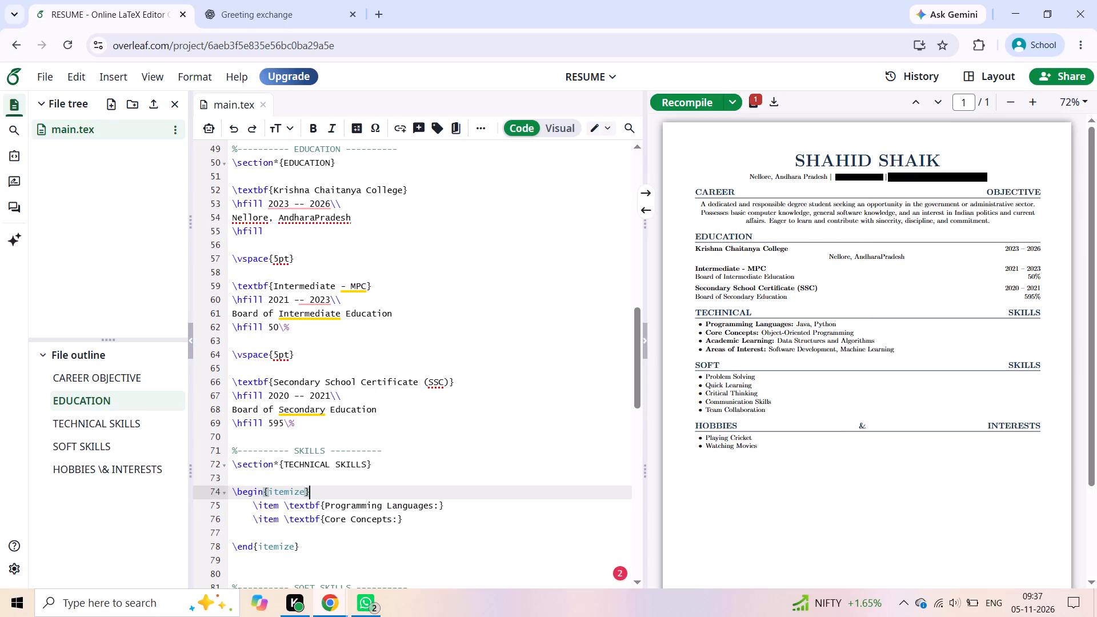
# Recompile the resume with the shortened Technical Skills list.
pyautogui.click(233, 311)
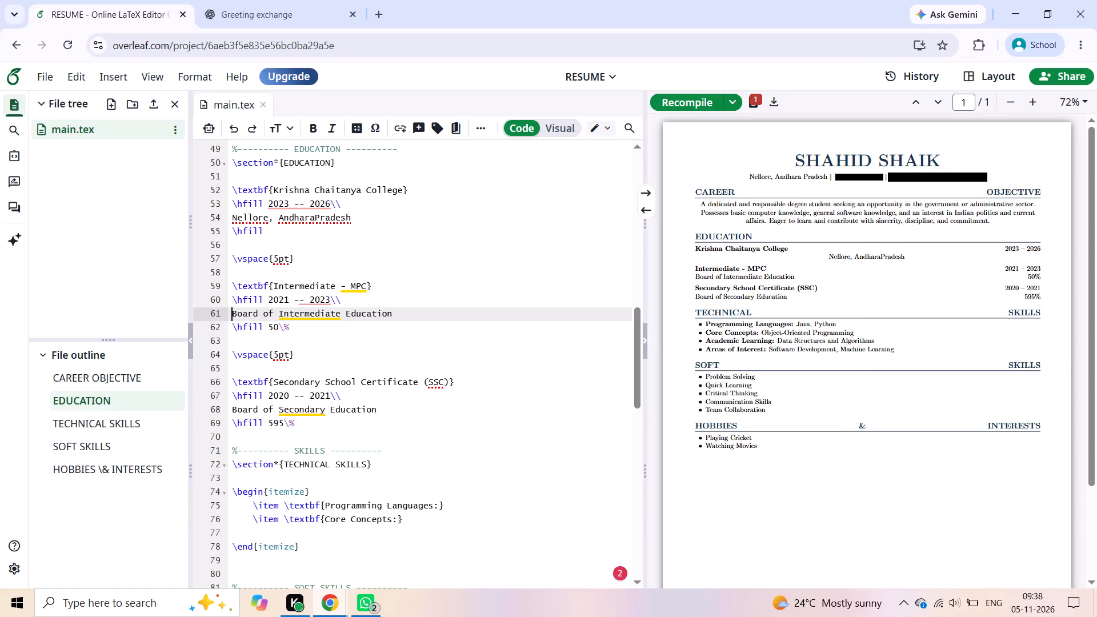
pyautogui.click(720, 97)
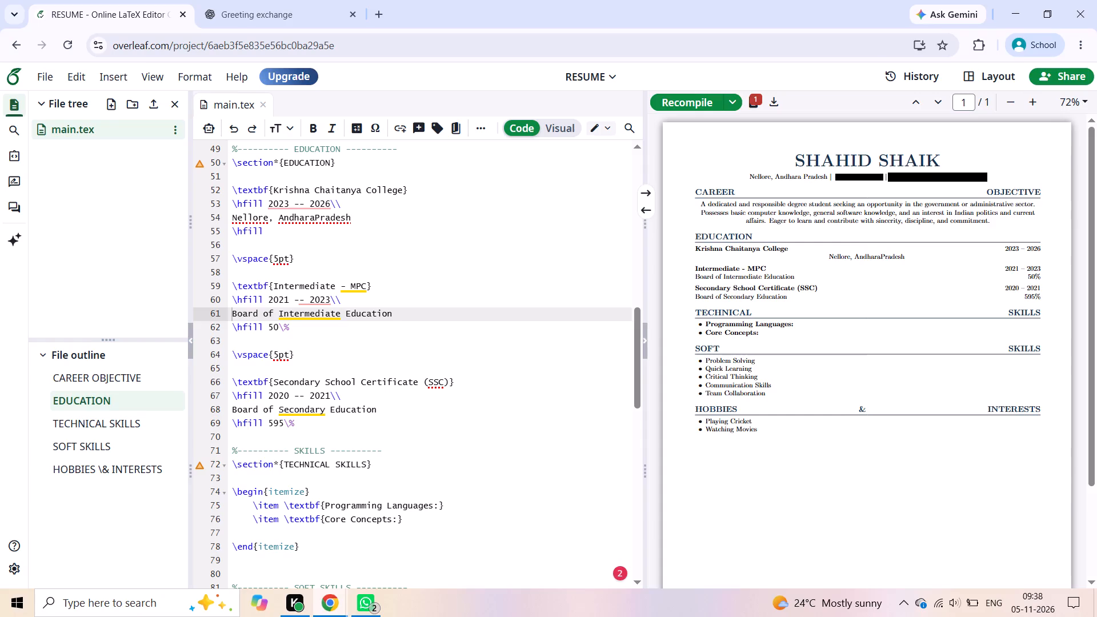
pyautogui.click(201, 167)
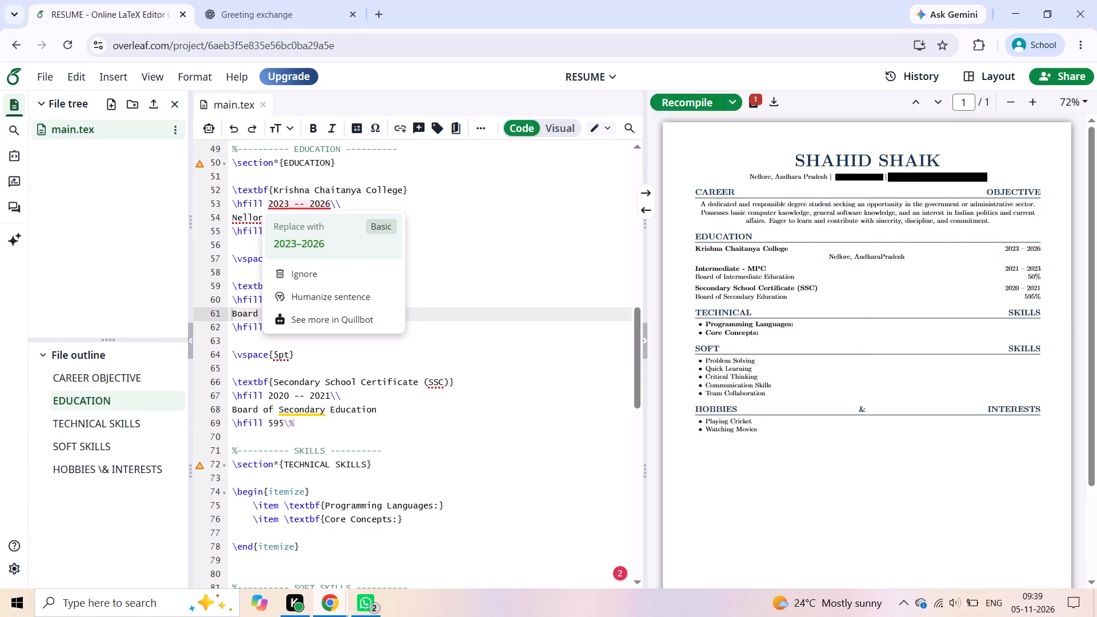
# Replace the Krishna Chaitanya College date range with the suggested correction 2023–2026 and recompile the resume.
pyautogui.click(351, 219)
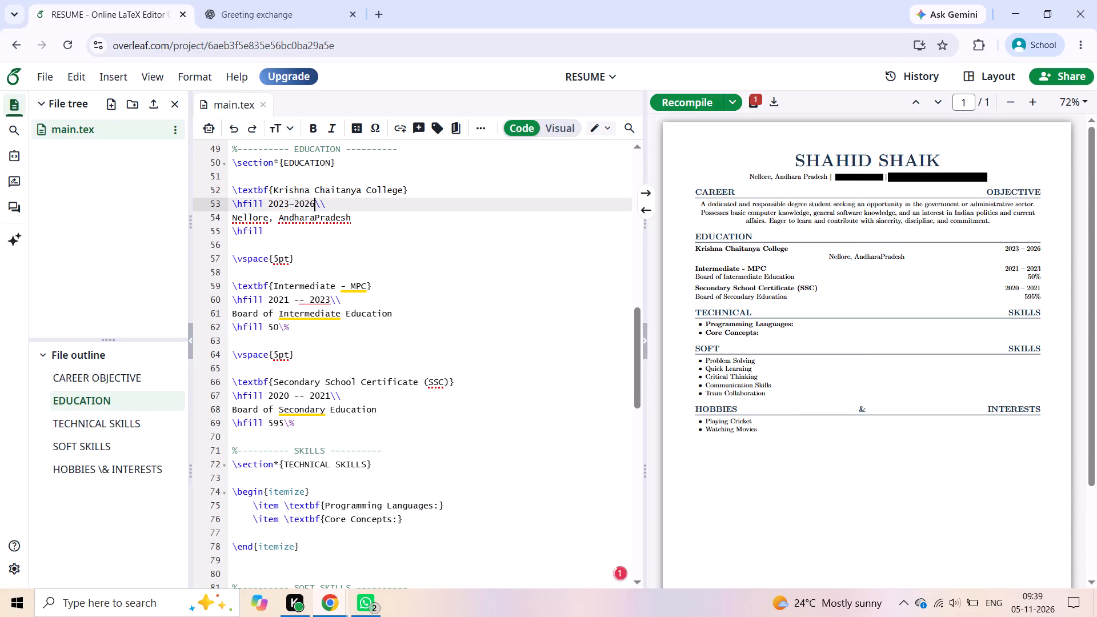
pyautogui.click(299, 217)
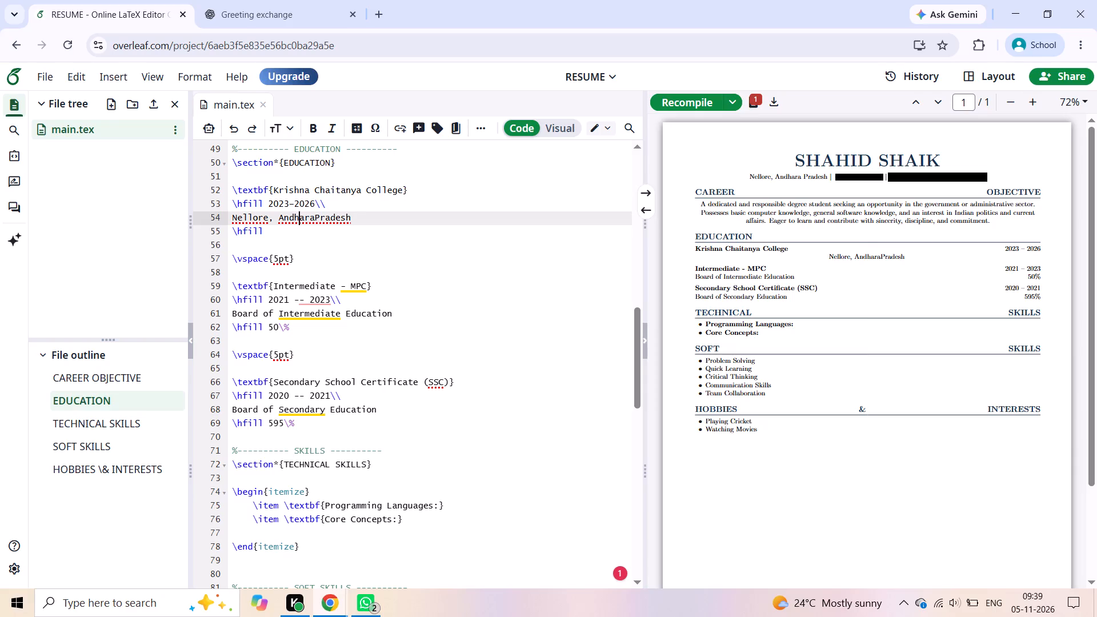
pyautogui.click(291, 206)
pyautogui.press('-')
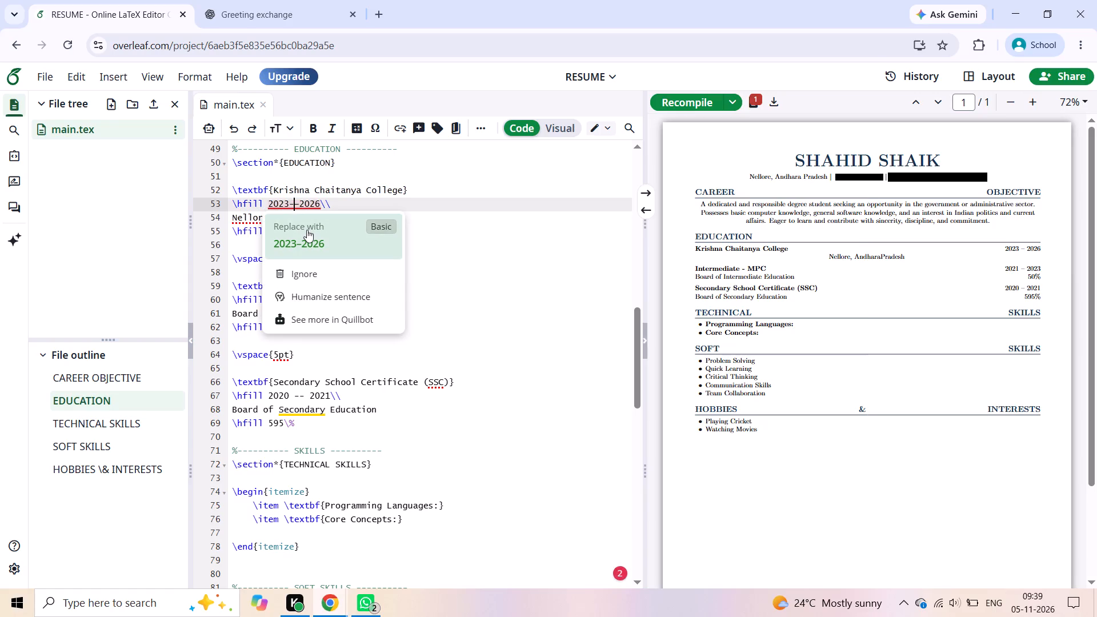
pyautogui.click(307, 230)
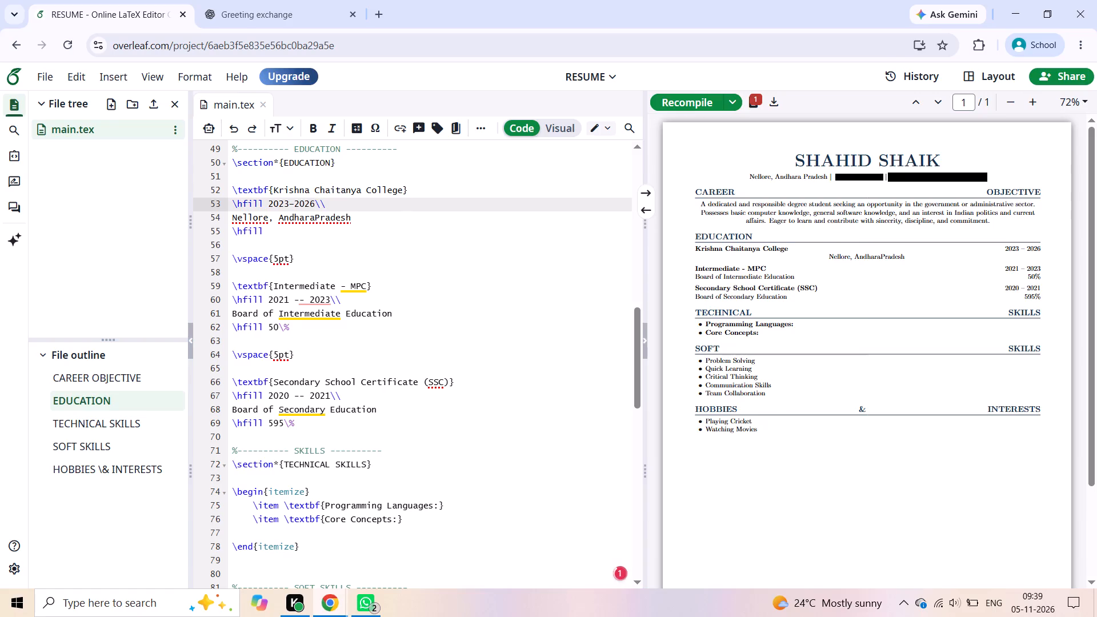
pyautogui.click(684, 97)
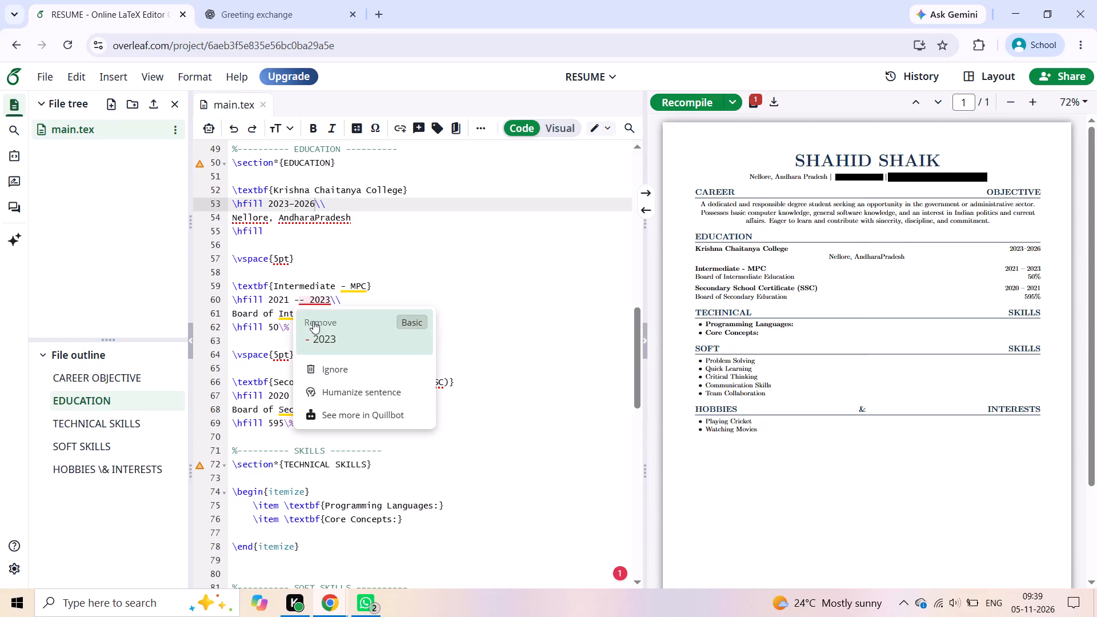
# Reduce the double hyphens to single ones in the Intermediate dates (2021 - 2023) and SSC dates (2020 - 2021), and recompile.
pyautogui.click(313, 321)
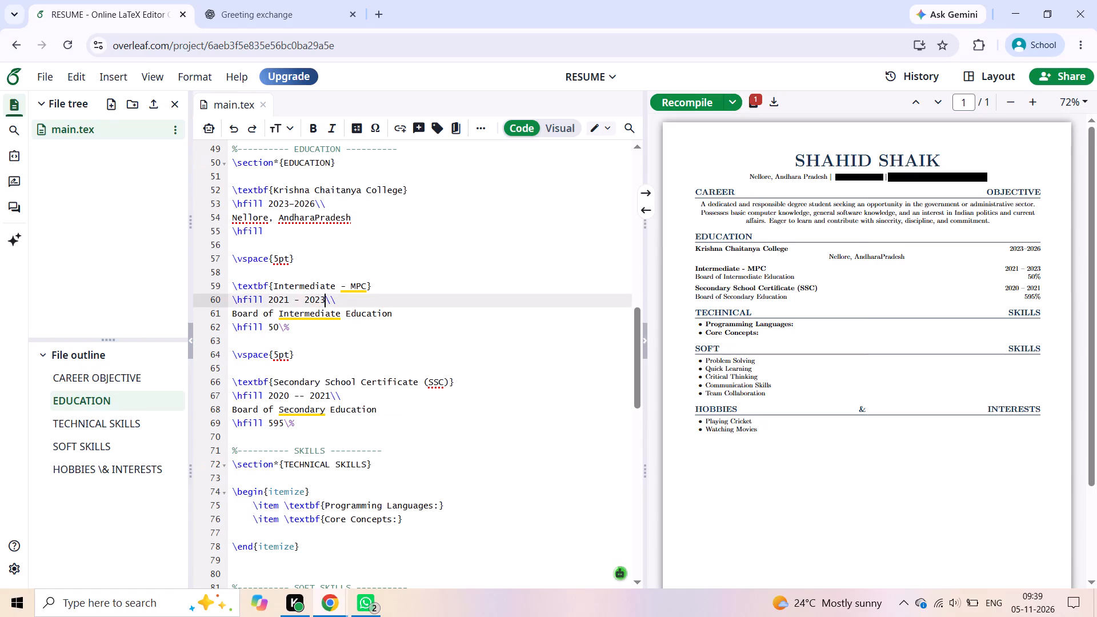
pyautogui.click(319, 395)
pyautogui.click(311, 395)
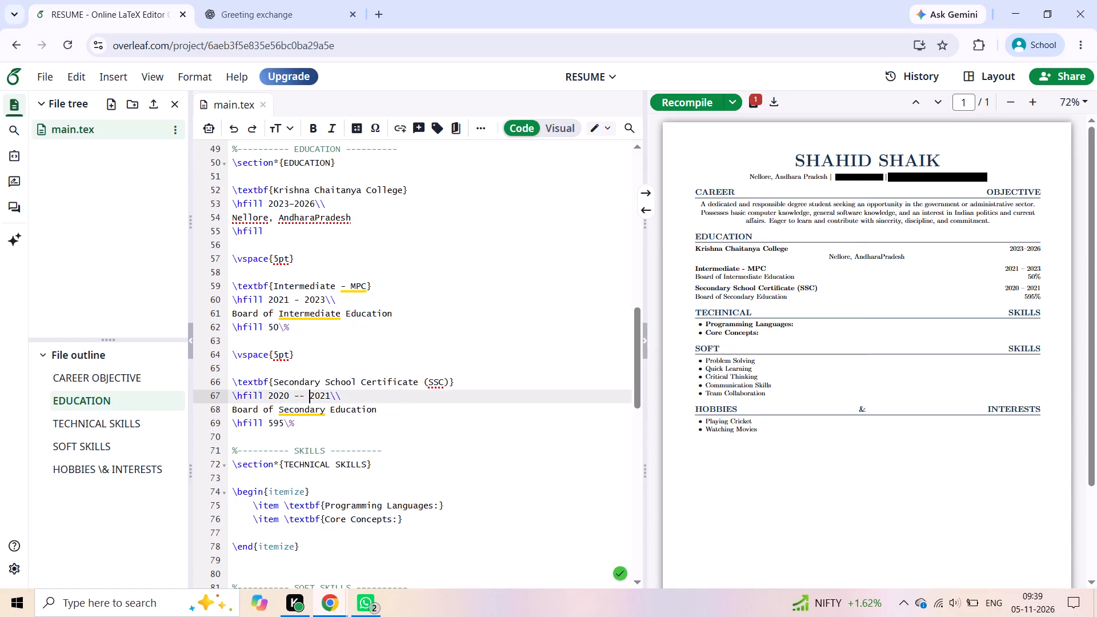
pyautogui.press('BackSpace')
pyautogui.press('BackSpace')
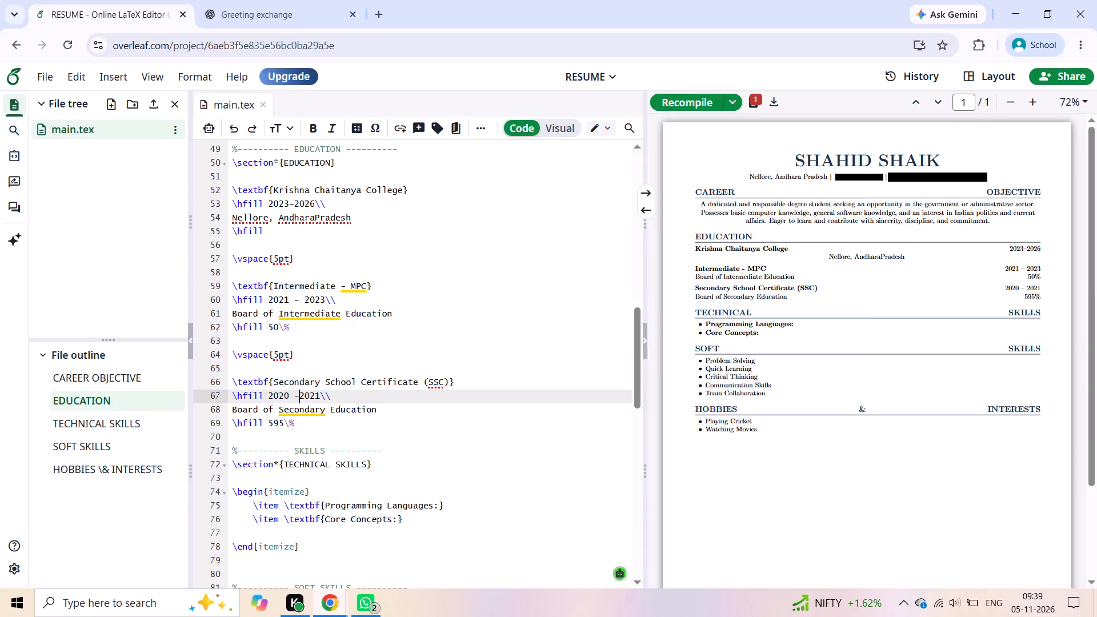
pyautogui.press('space')
pyautogui.click(303, 314)
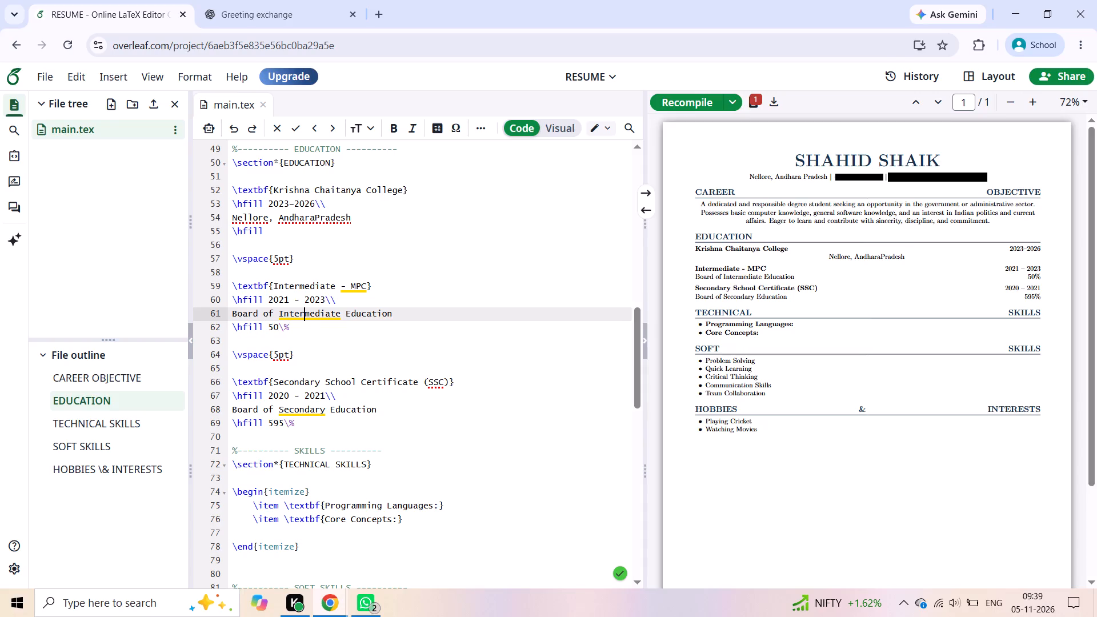
pyautogui.doubleClick(706, 94)
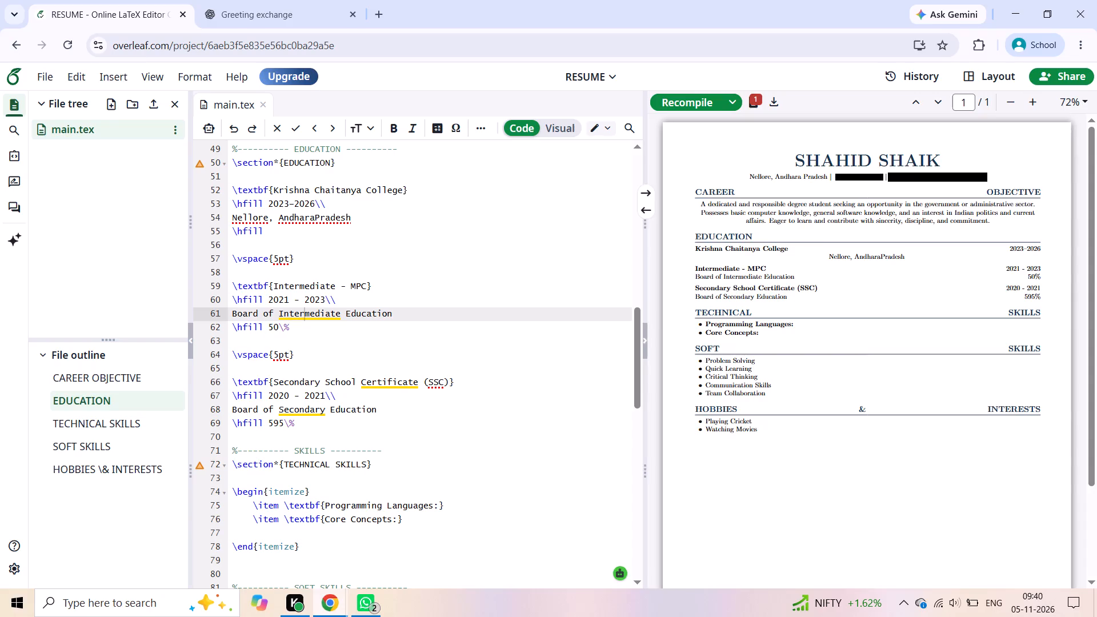
# Add a space on each side of the dash in the college date range, giving 2023 – 2026, and recompile.
pyautogui.click(293, 207)
pyautogui.press('space')
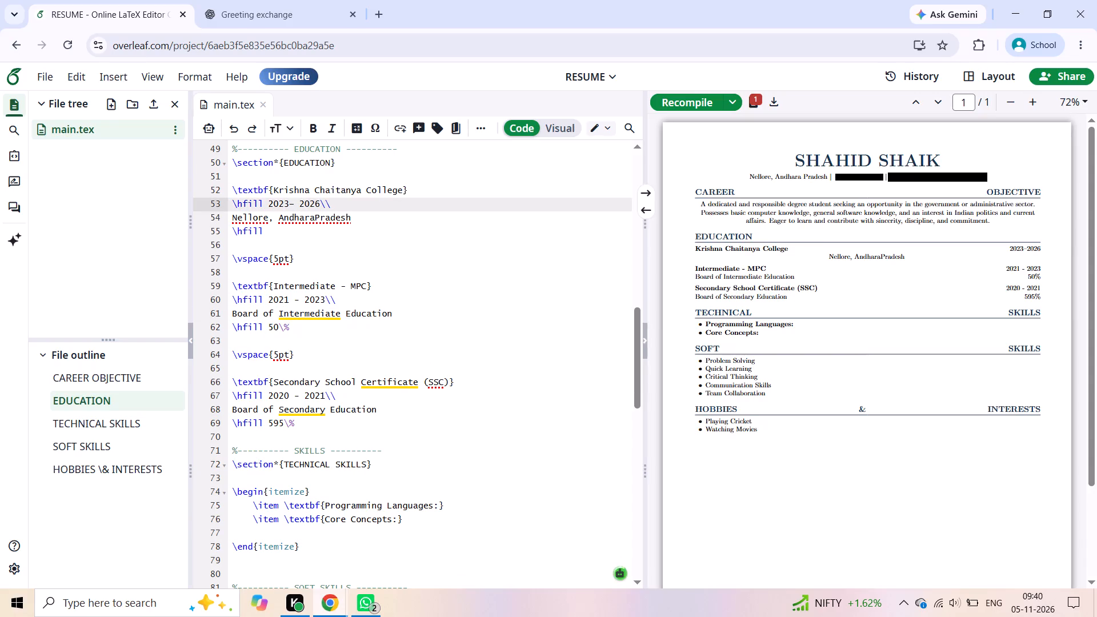
pyautogui.click(287, 206)
pyautogui.press('space')
pyautogui.click(659, 110)
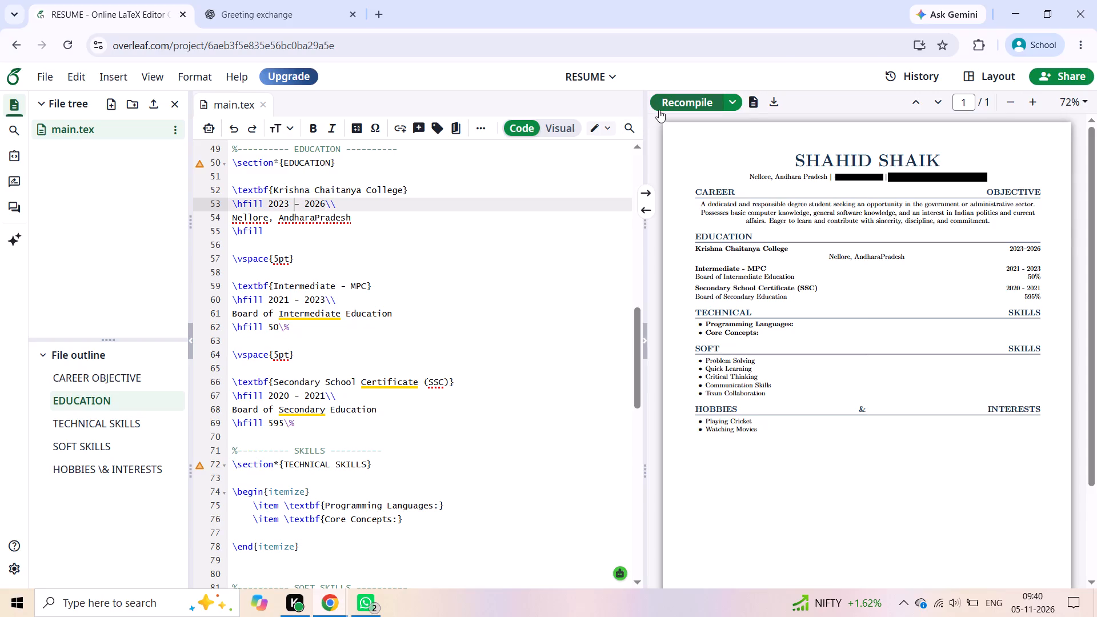
# Join the "Nellore, AndharaPradesh" line onto the college date line, directly after its \\ line break.
pyautogui.click(231, 221)
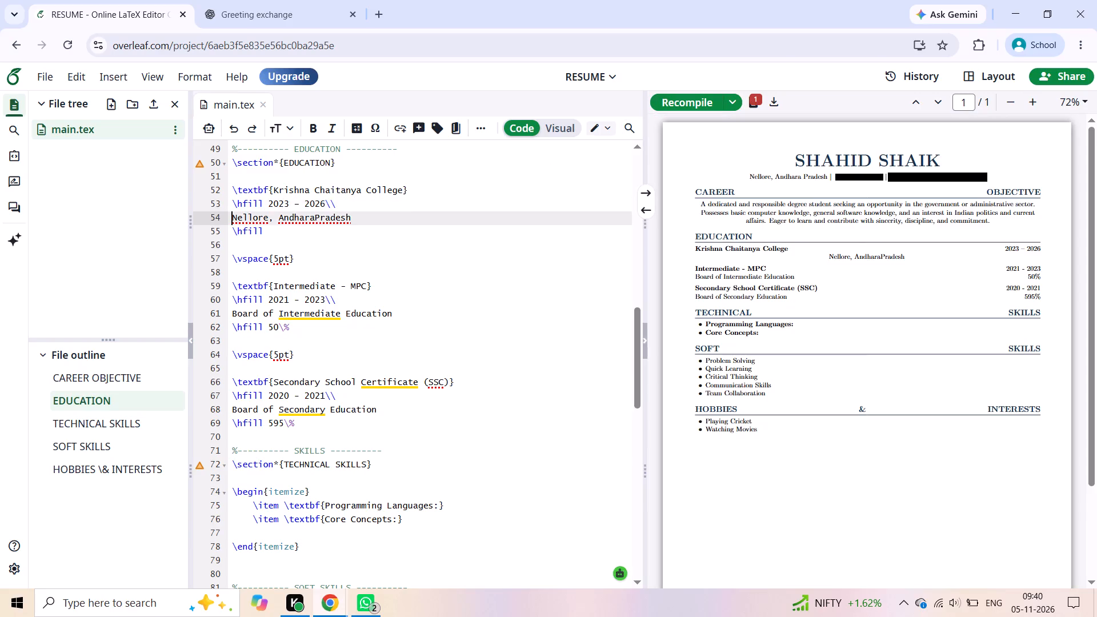
pyautogui.press('\\')
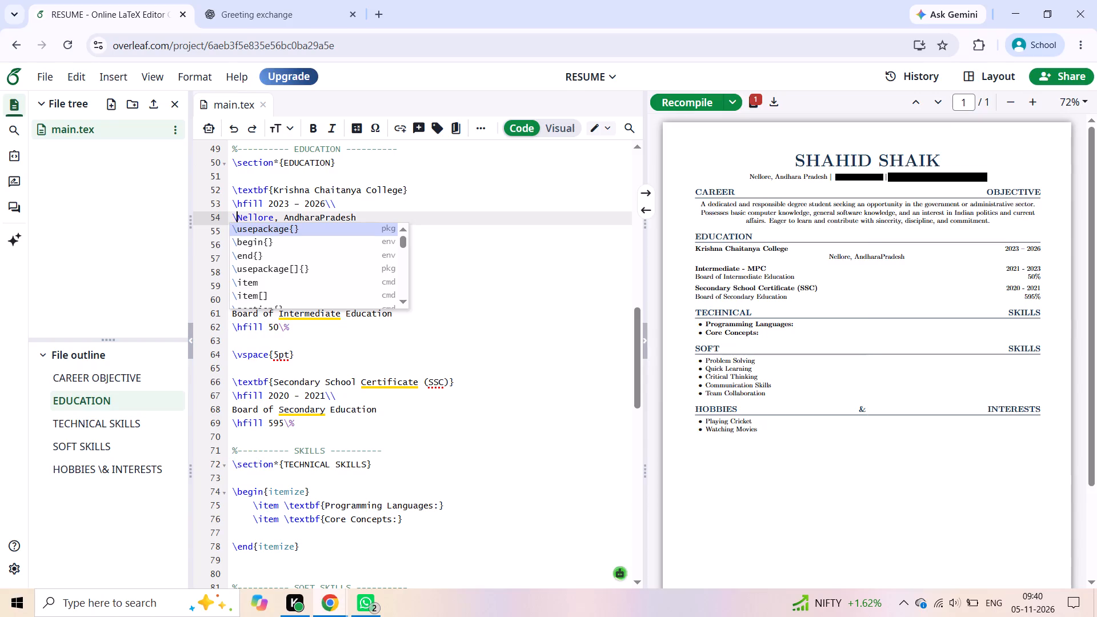
pyautogui.press('BackSpace')
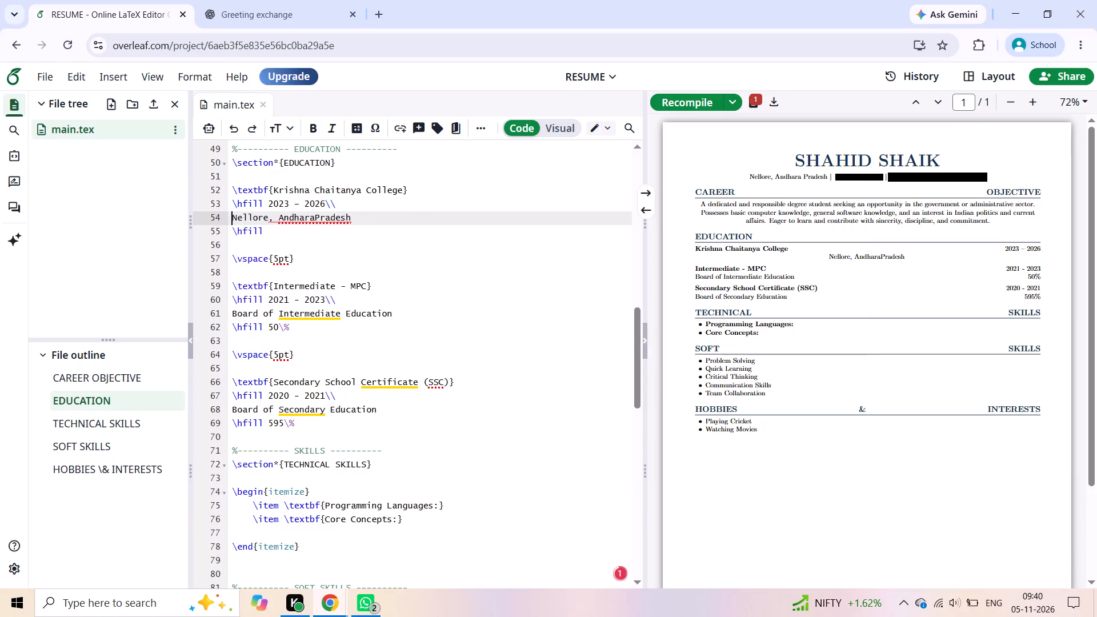
pyautogui.press('Return')
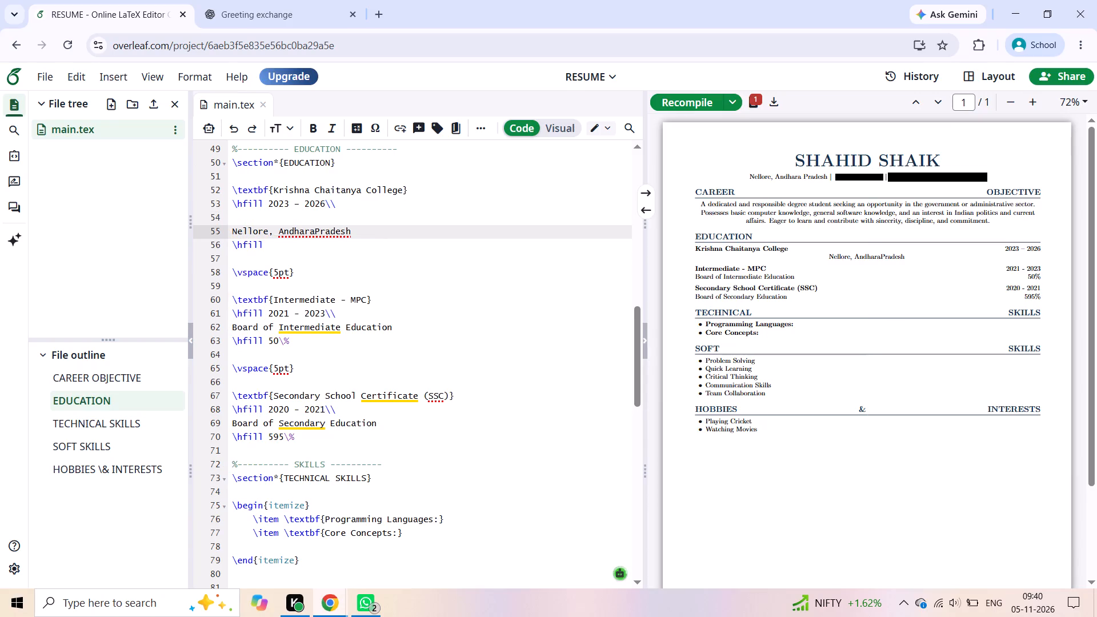
pyautogui.press('BackSpace')
pyautogui.press('BackSpace')
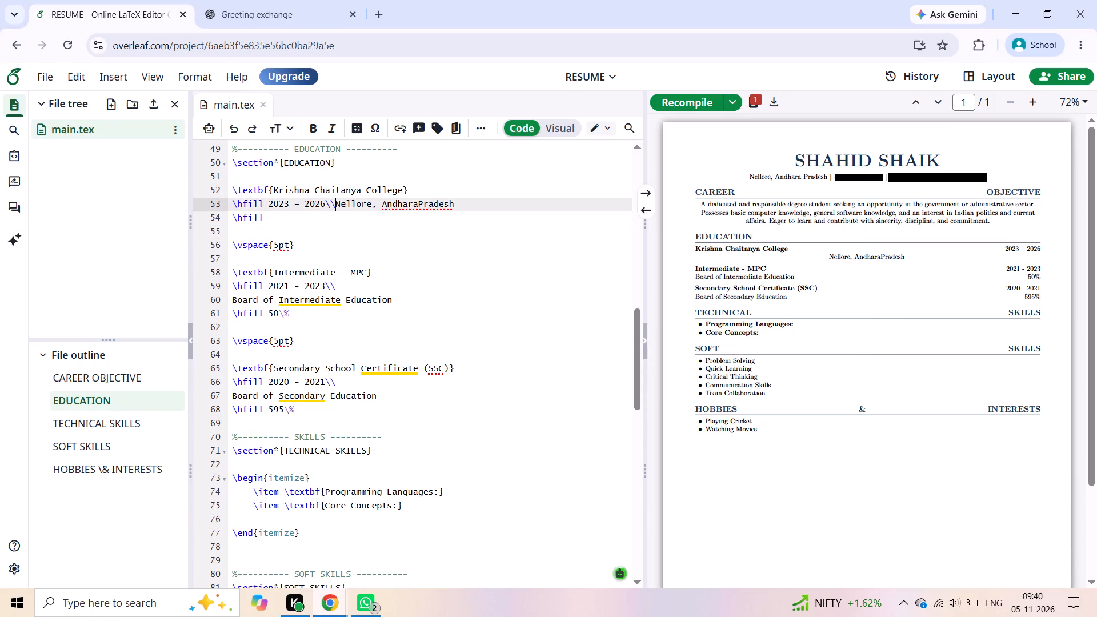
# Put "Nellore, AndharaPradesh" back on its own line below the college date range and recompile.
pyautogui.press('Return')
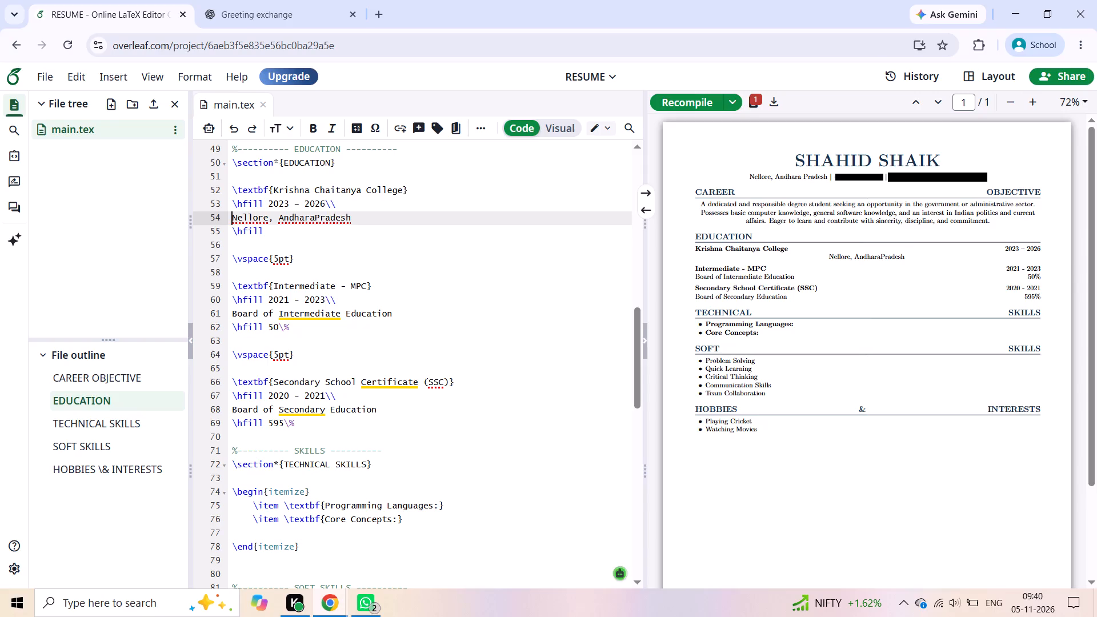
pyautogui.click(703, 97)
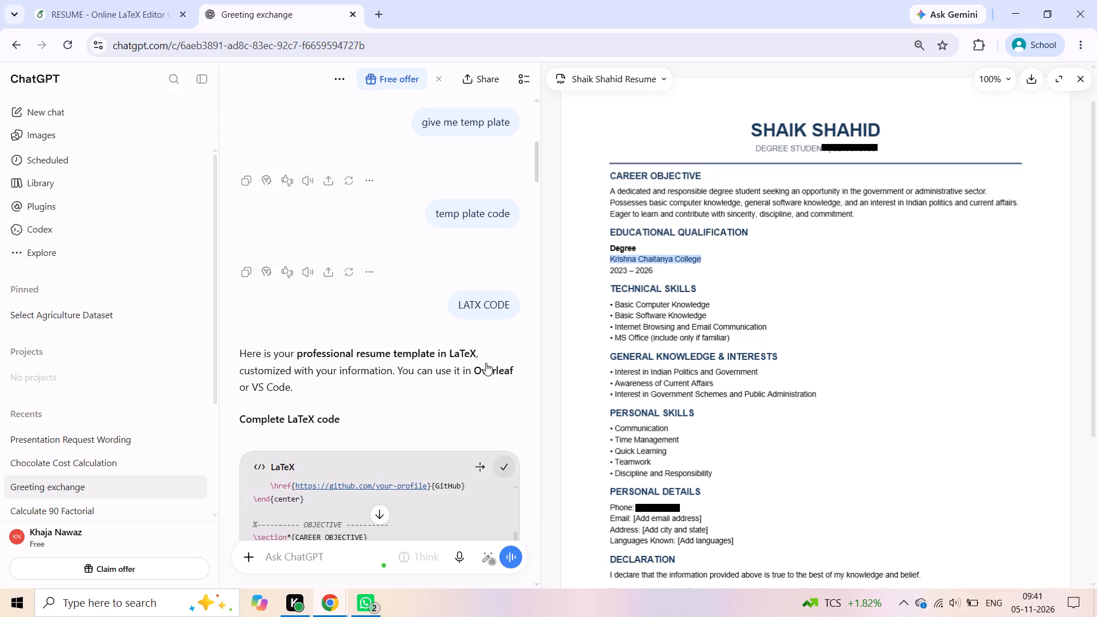
pyautogui.hotkey('ctrl', 'Tab')
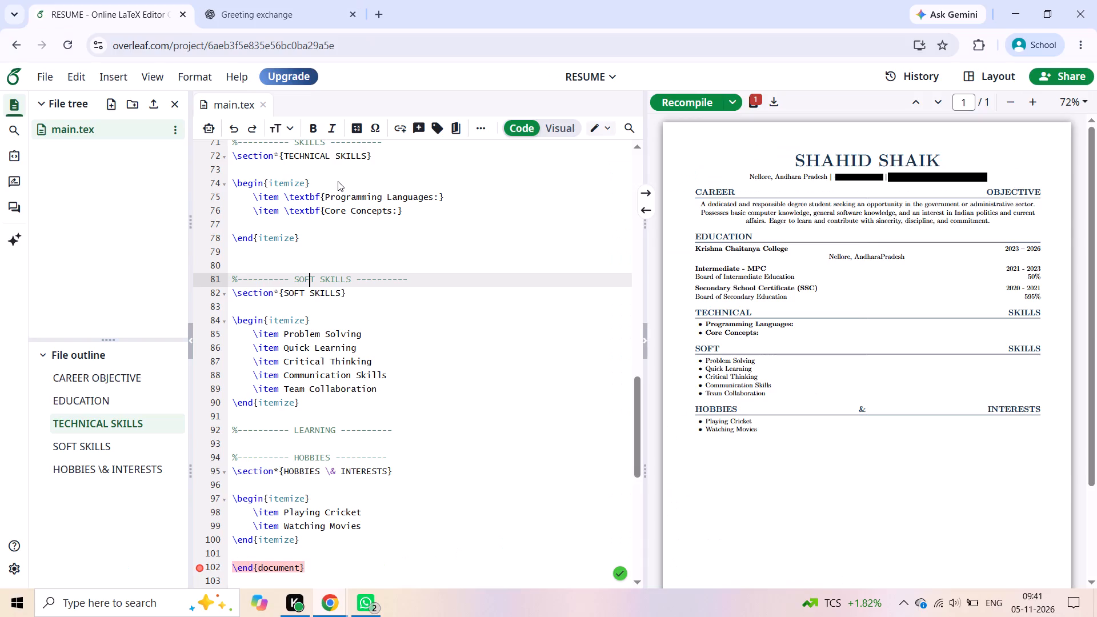
pyautogui.click(329, 305)
pyautogui.hotkey('ctrl', 'a')
pyautogui.hotkey('ctrl', 'v')
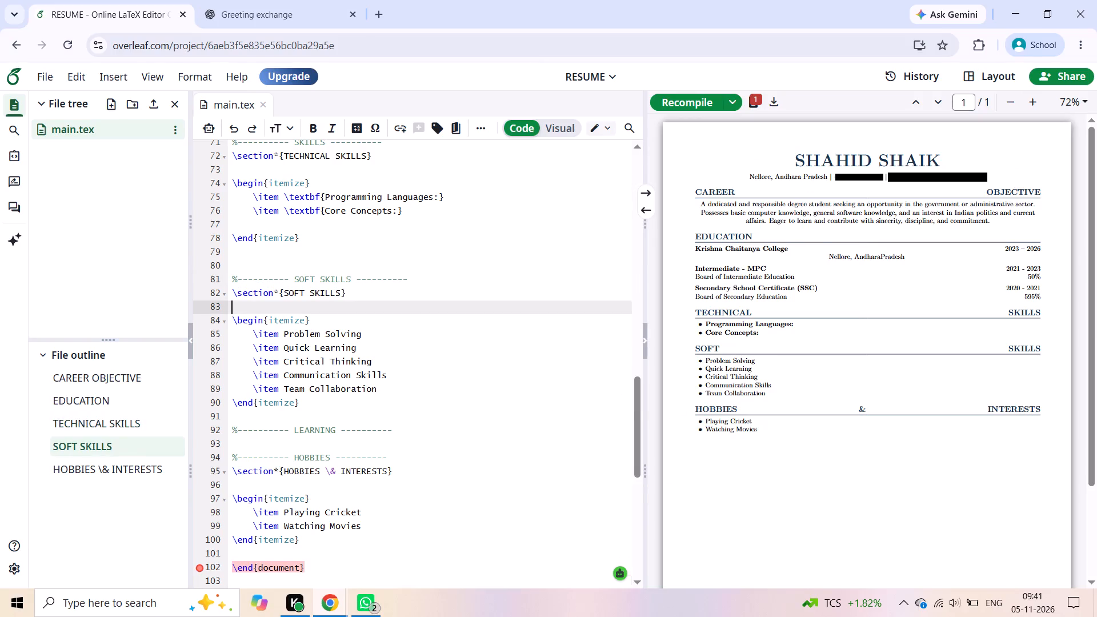
pyautogui.hotkey('ctrl', 'a')
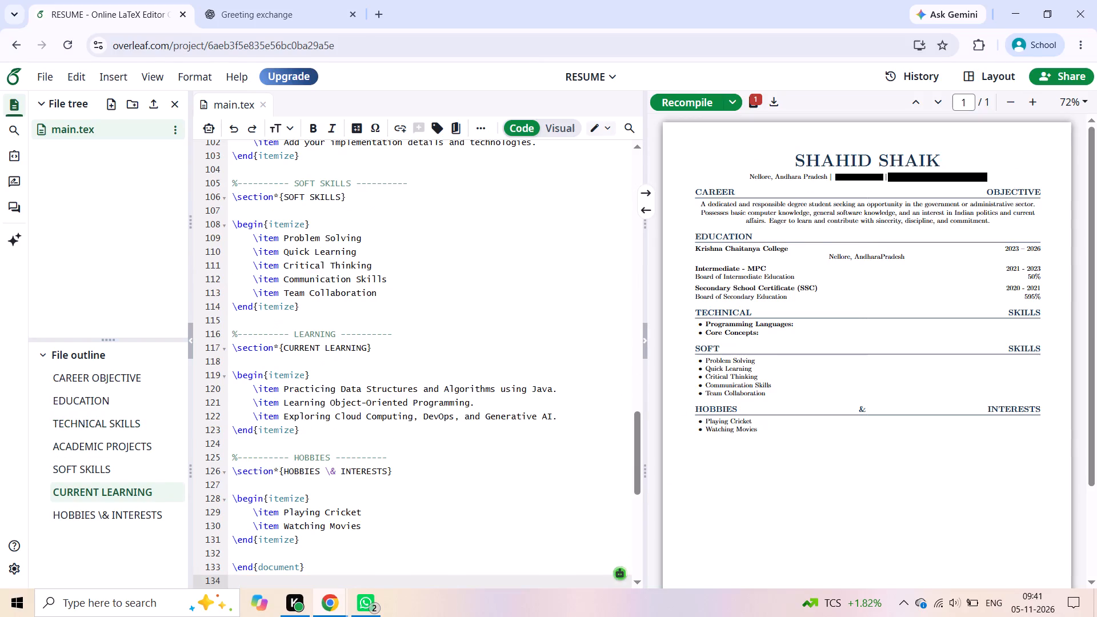
pyautogui.hotkey('ctrl', 'v')
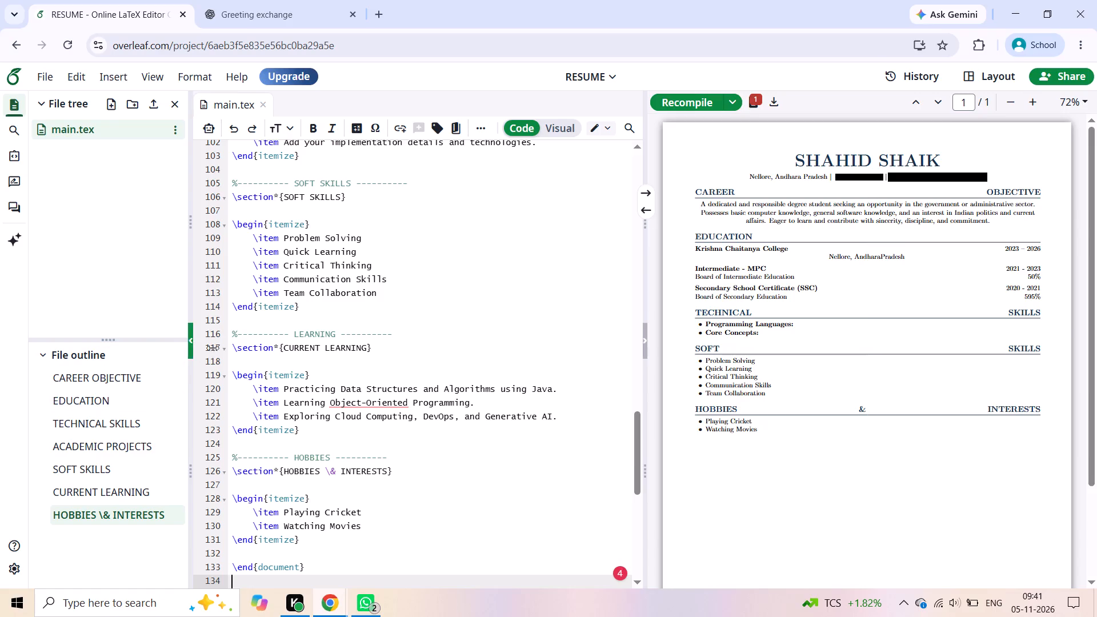
# Delete the whole CURRENT LEARNING section, including its LEARNING comment line and item list.
pyautogui.moveTo(228, 325); pyautogui.dragTo(271, 371)
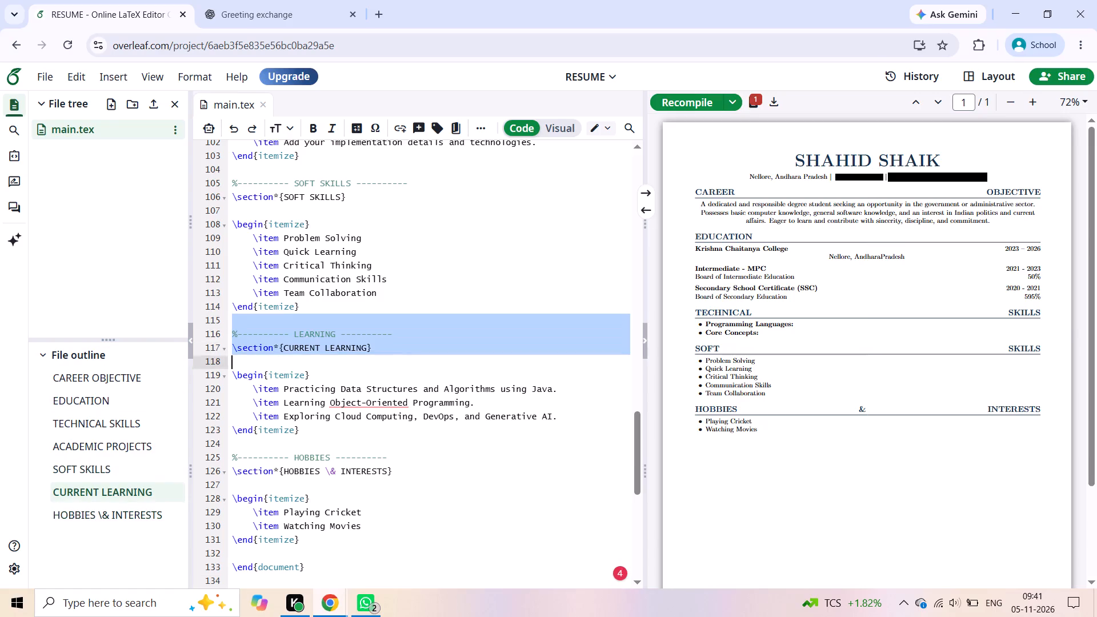
pyautogui.moveTo(271, 371); pyautogui.dragTo(334, 439)
pyautogui.press('BackSpace')
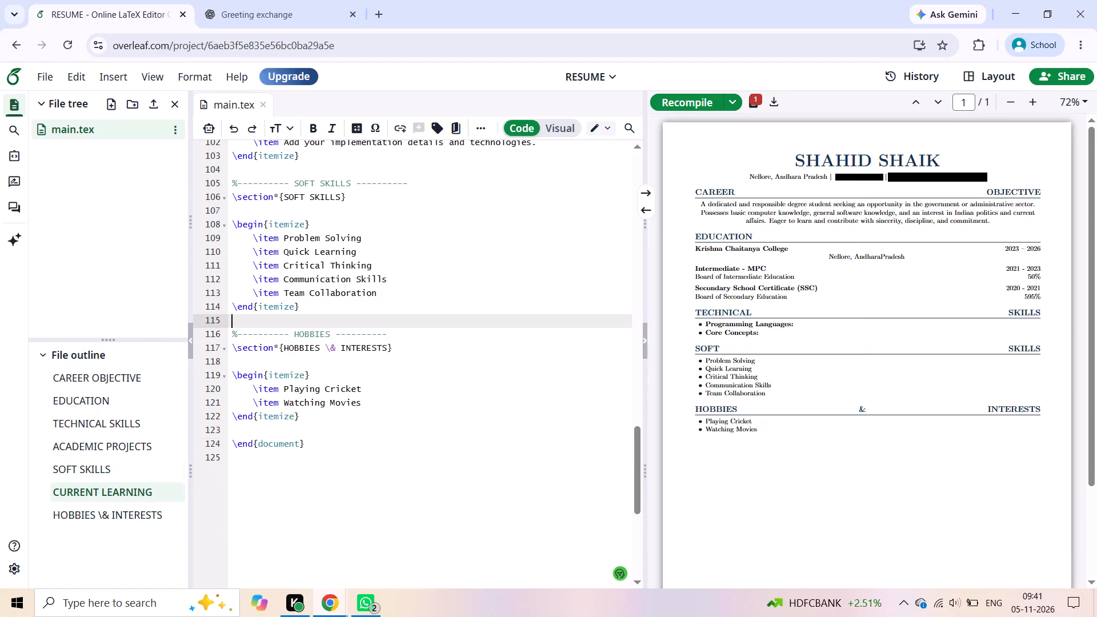
pyautogui.moveTo(334, 439); pyautogui.dragTo(391, 364)
pyautogui.click(419, 306)
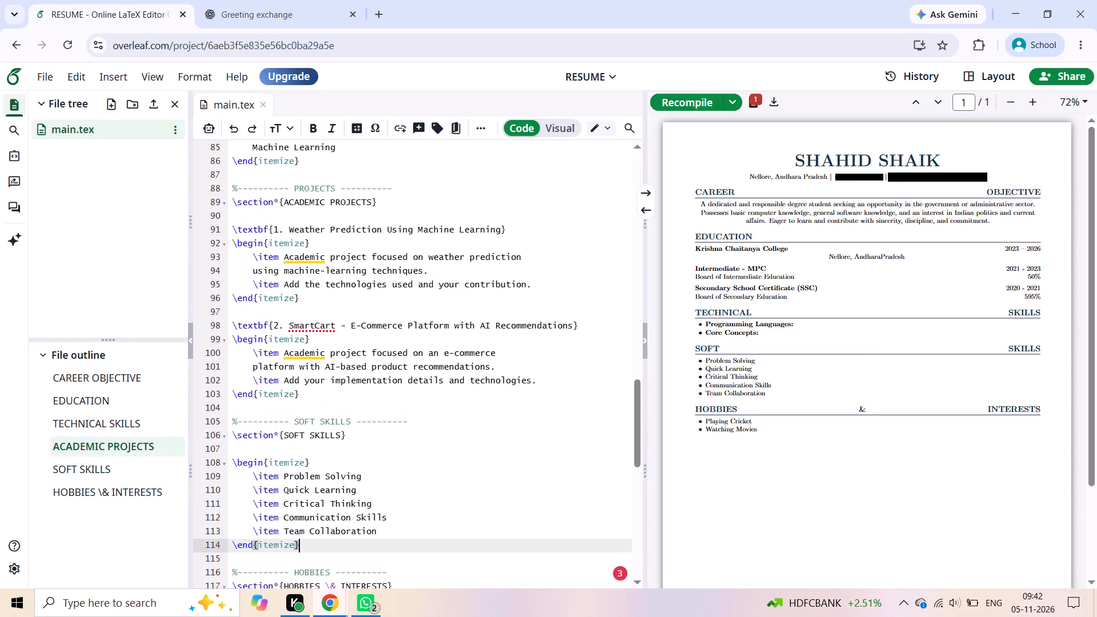
# Delete the whole ACADEMIC PROJECTS section with both project entries and its PROJECTS comment line.
pyautogui.moveTo(239, 174); pyautogui.dragTo(309, 398)
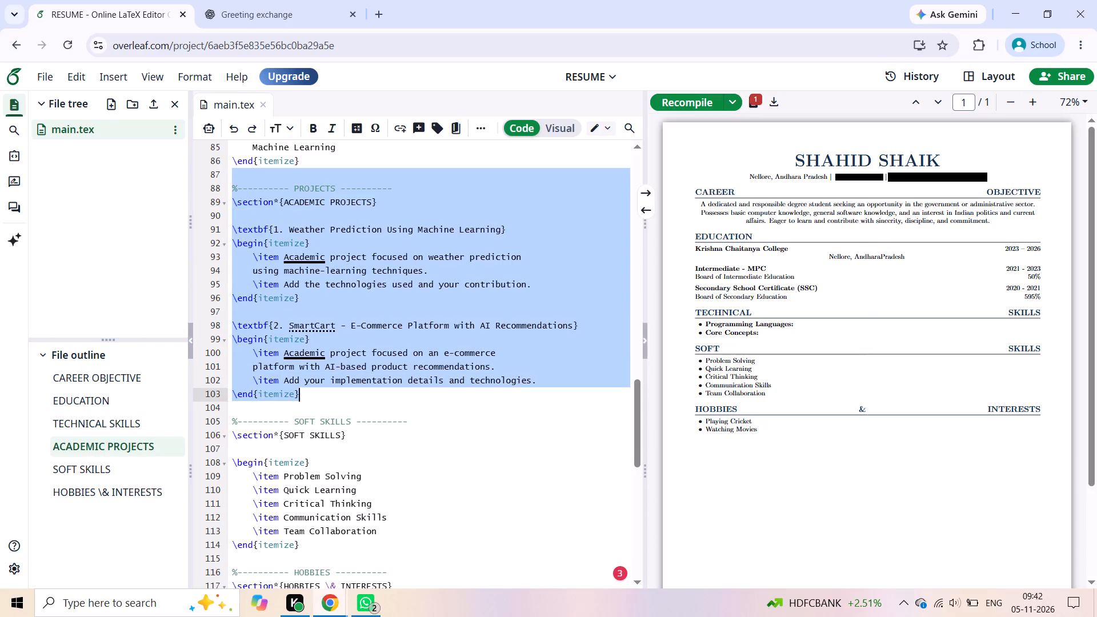
pyautogui.moveTo(309, 398); pyautogui.dragTo(380, 292)
pyautogui.press('BackSpace')
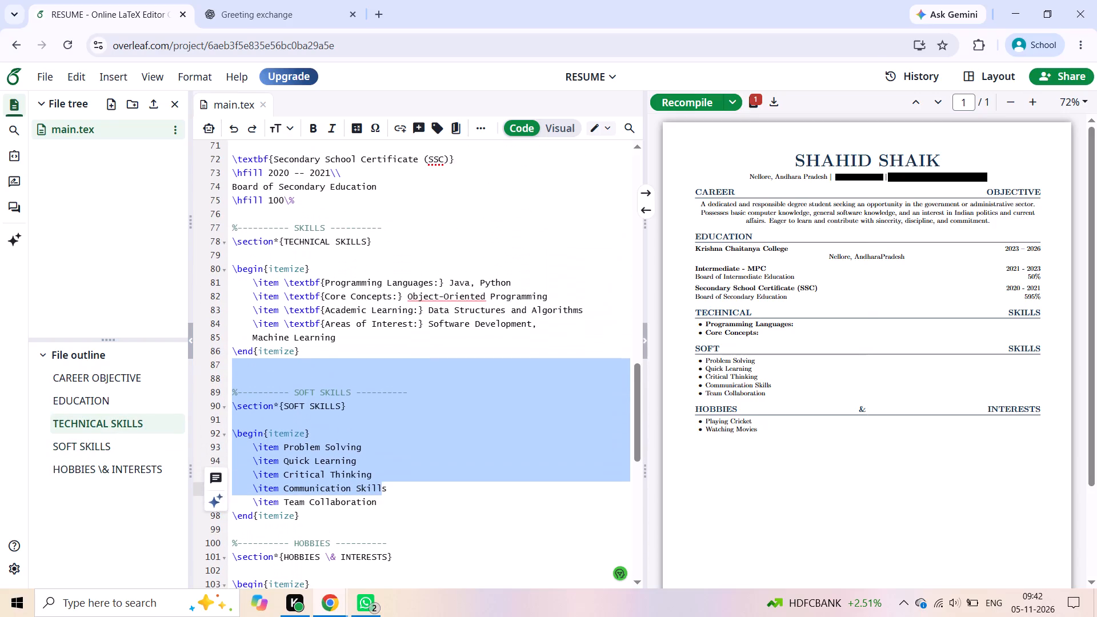
pyautogui.click(380, 292)
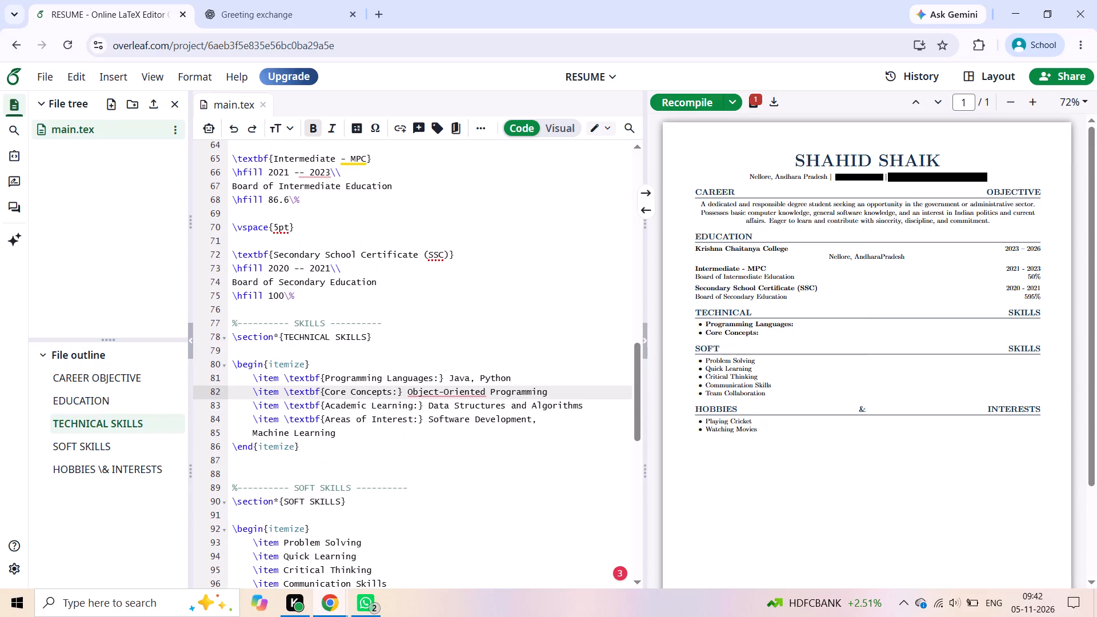
# In TECHNICAL SKILLS, delete "Java, Python" after Programming Languages and "Object-Oriented Programming" after Core Concepts.
pyautogui.moveTo(514, 378); pyautogui.dragTo(448, 376)
pyautogui.press('BackSpace')
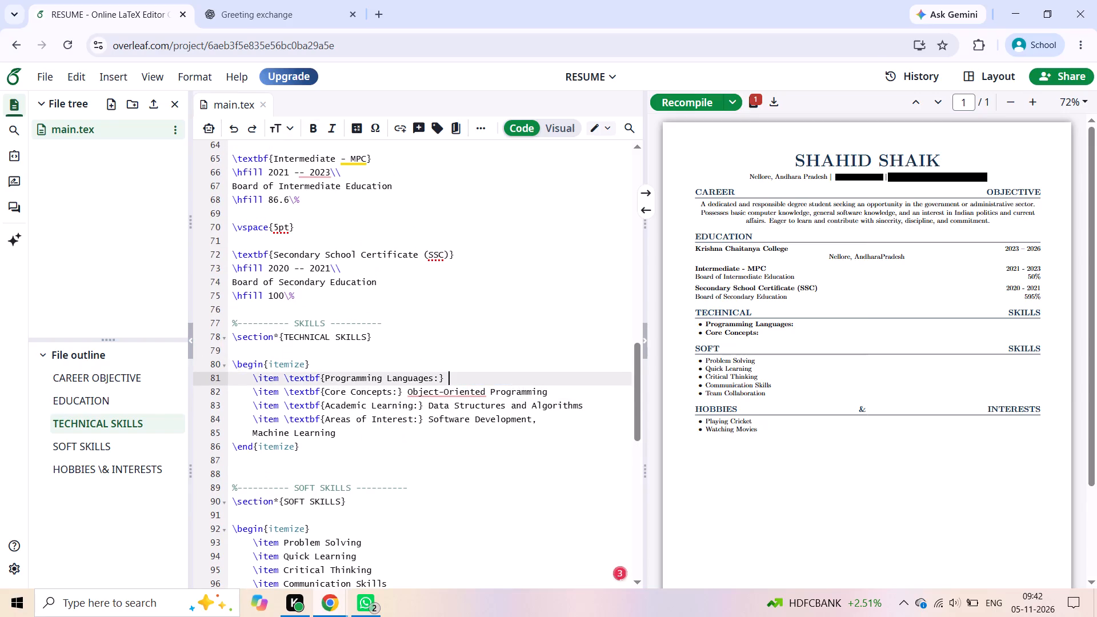
pyautogui.click(550, 390)
pyautogui.hotkey('shift', 'Left')
pyautogui.hotkey('shift', 'Left')
pyautogui.hotkey('shift', 'Left')
pyautogui.hotkey('shift', 'Left')
pyautogui.hotkey('shift', 'Left')
pyautogui.hotkey('shift', 'Left')
pyautogui.hotkey('shift', 'Left')
pyautogui.hotkey('shift', 'Left')
pyautogui.hotkey('shift', 'Left')
pyautogui.hotkey('shift', 'Left')
pyautogui.hotkey('shift', 'Left')
pyautogui.hotkey('shift', 'Left')
pyautogui.hotkey('shift', 'Left')
pyautogui.hotkey('shift', 'Left')
pyautogui.hotkey('shift', 'Left')
pyautogui.hotkey('shift', 'Left')
pyautogui.hotkey('shift', 'Left')
pyautogui.hotkey('shift', 'Left')
pyautogui.hotkey('shift', 'Left')
pyautogui.hotkey('shift', 'Left')
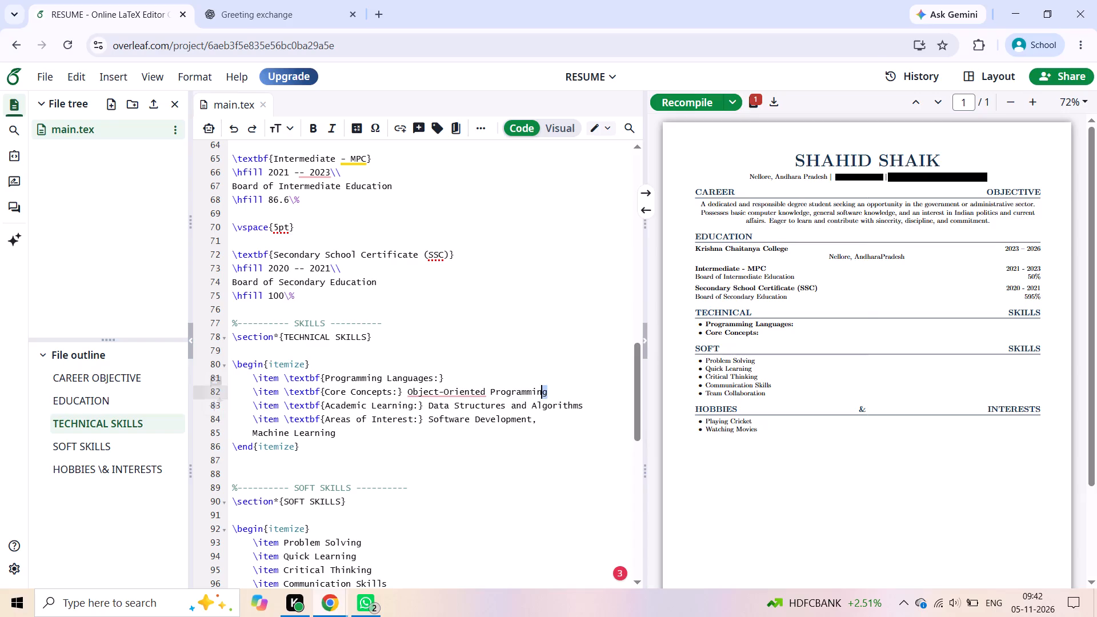
pyautogui.hotkey('shift', 'Left')
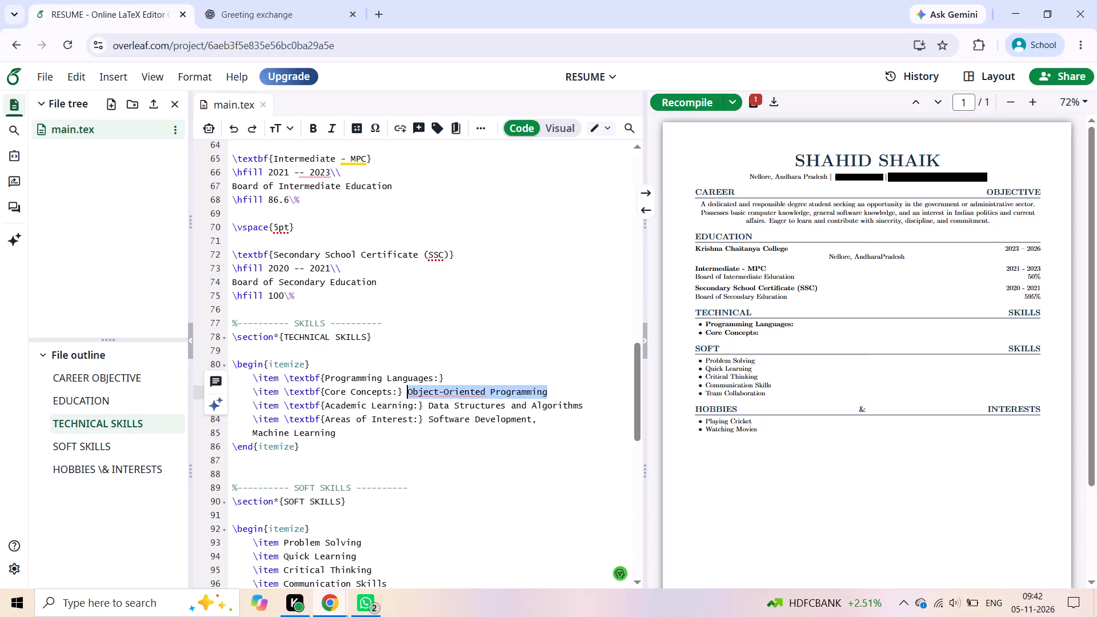
pyautogui.press('BackSpace')
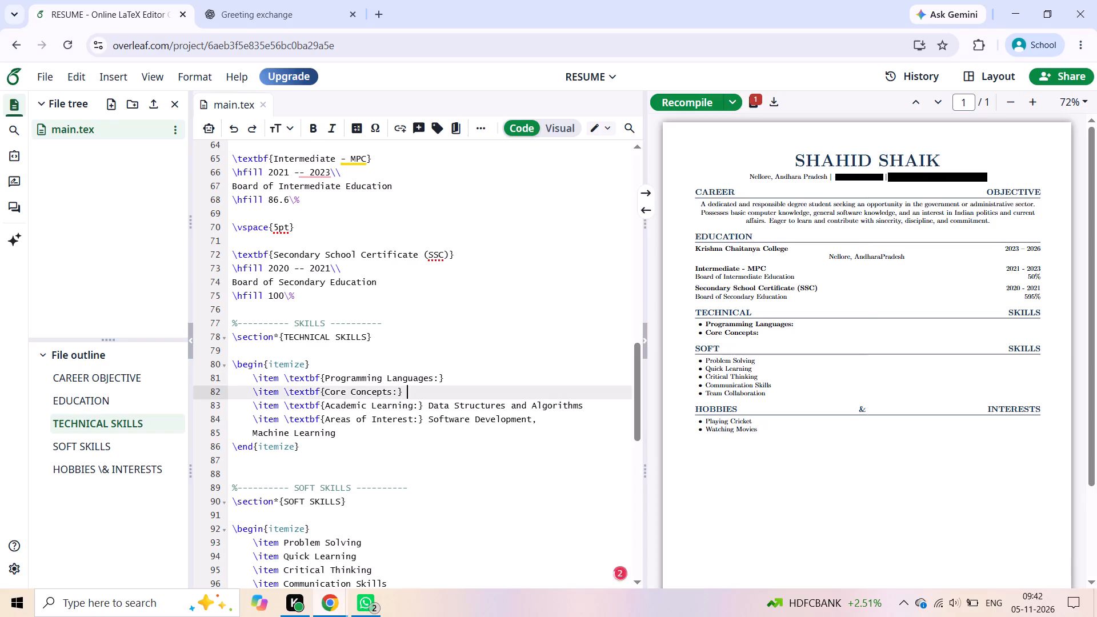
# Delete the Academic Learning and Areas of Interest items from the TECHNICAL SKILLS list.
pyautogui.hotkey('shift', 'Down')
pyautogui.hotkey('shift', 'Down')
pyautogui.hotkey('shift', 'Down')
pyautogui.press('BackSpace')
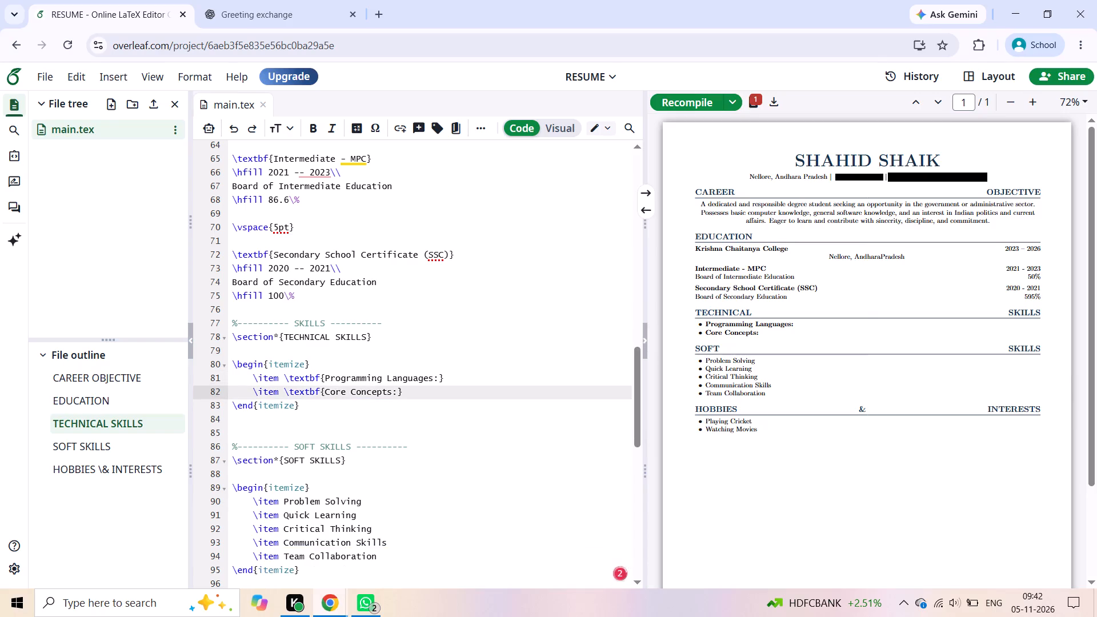
# Clear the "Programming Languages:" label from the first technical skills item, leaving an empty \textbf{}.
pyautogui.press('Up')
pyautogui.press('Right')
pyautogui.press('Right')
pyautogui.press('Right')
pyautogui.press('Right')
pyautogui.press('Right')
pyautogui.press('Right')
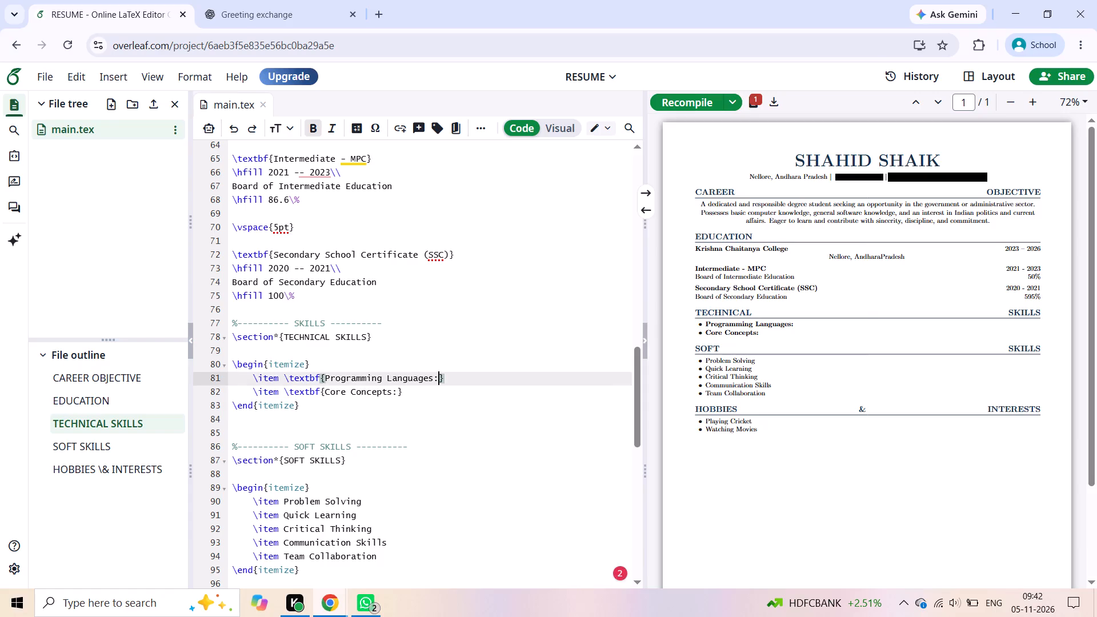
pyautogui.hotkey('shift', 'Left')
pyautogui.hotkey('shift', 'Left')
pyautogui.hotkey('shift', 'Left')
pyautogui.hotkey('shift', 'Left')
pyautogui.hotkey('shift', 'Left')
pyautogui.hotkey('shift', 'Left')
pyautogui.hotkey('shift', 'Left')
pyautogui.hotkey('shift', 'Left')
pyautogui.hotkey('shift', 'Left')
pyautogui.hotkey('shift', 'Left')
pyautogui.hotkey('shift', 'Left')
pyautogui.hotkey('shift', 'Left')
pyautogui.hotkey('shift', 'Left')
pyautogui.hotkey('shift', 'Left')
pyautogui.hotkey('shift', 'Left')
pyautogui.hotkey('shift', 'Left')
pyautogui.hotkey('shift', 'Left')
pyautogui.hotkey('shift', 'Left')
pyautogui.hotkey('shift', 'Left')
pyautogui.hotkey('shift', 'Left')
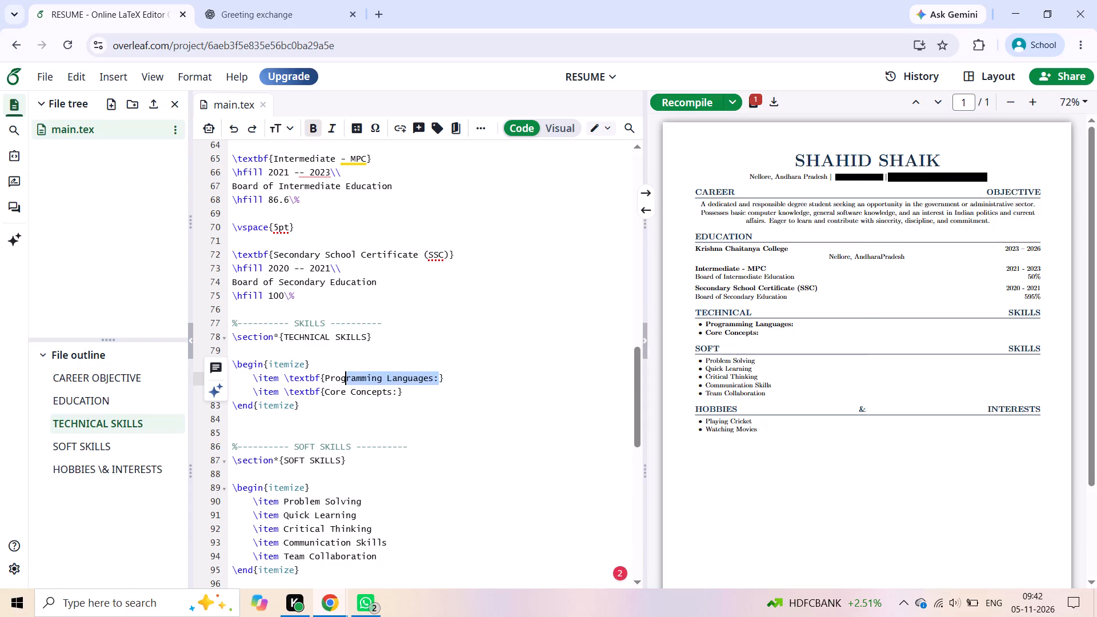
pyautogui.hotkey('shift', 'Left')
pyautogui.press('BackSpace')
# Clear the "Core Concepts:" label from the second technical skills item, leaving an empty \textbf{}.
pyautogui.press('Down')
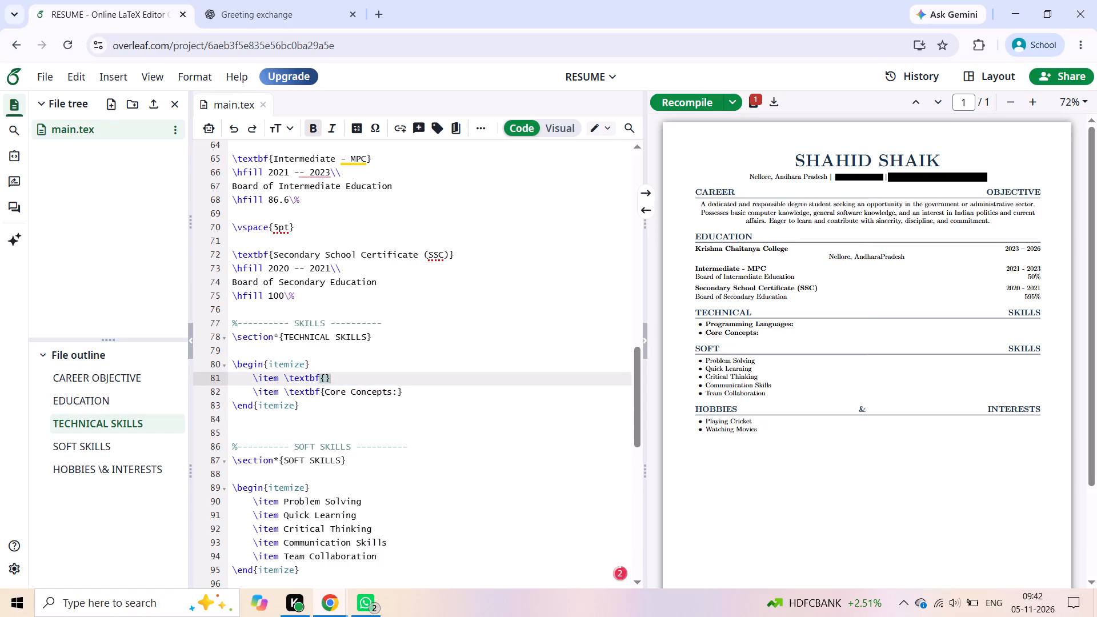
pyautogui.hotkey('shift', 'Right')
pyautogui.hotkey('shift', 'Right')
pyautogui.hotkey('shift', 'Right')
pyautogui.hotkey('shift', 'Right')
pyautogui.hotkey('shift', 'Right')
pyautogui.hotkey('shift', 'Right')
pyautogui.hotkey('shift', 'Right')
pyautogui.hotkey('shift', 'Right')
pyautogui.hotkey('shift', 'Right')
pyautogui.hotkey('shift', 'Right')
pyautogui.hotkey('shift', 'Right')
pyautogui.hotkey('shift', 'Right')
pyautogui.hotkey('shift', 'Right')
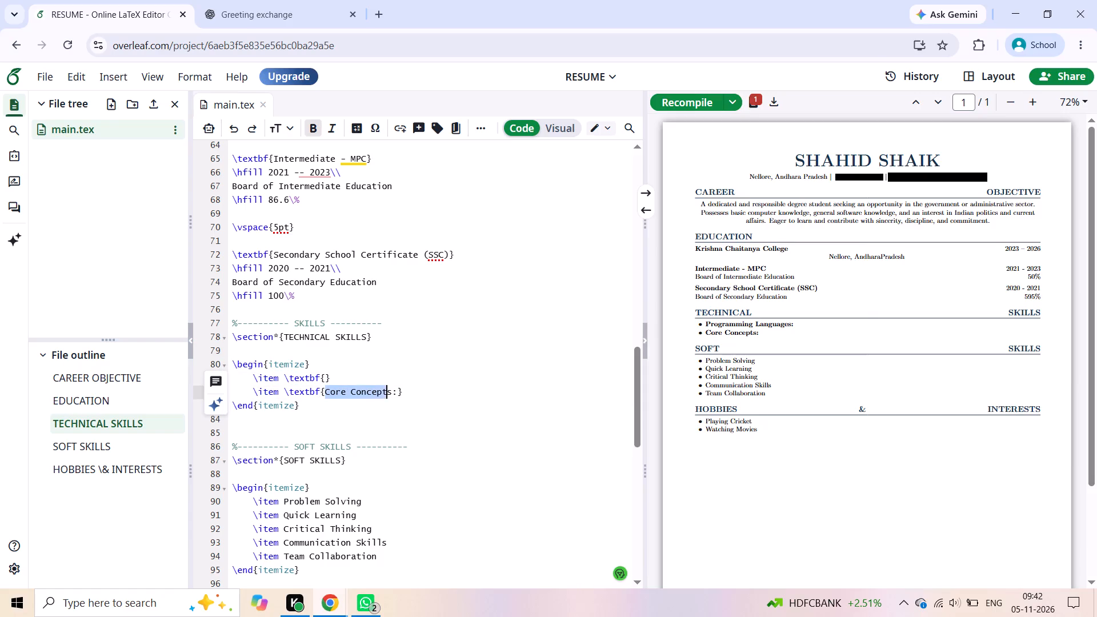
pyautogui.hotkey('shift', 'Right')
pyautogui.press('BackSpace')
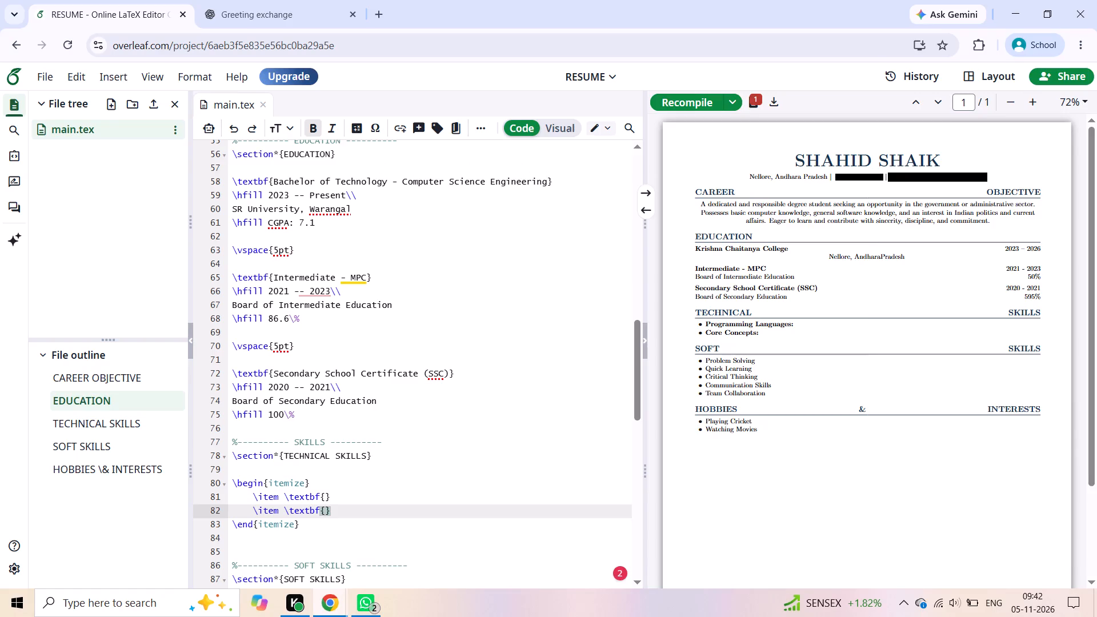
# Set the Intermediate - MPC percentage in the EDUCATION section to 59.5.
pyautogui.click(287, 318)
pyautogui.press('BackSpace')
pyautogui.press('BackSpace')
pyautogui.press('BackSpace')
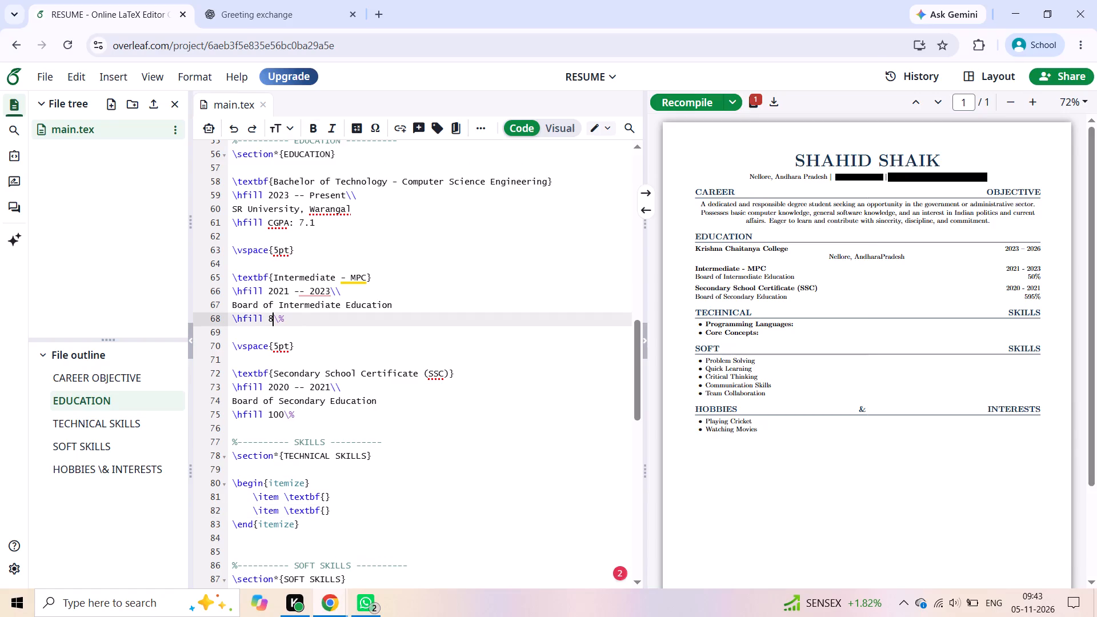
pyautogui.press('BackSpace')
pyautogui.write('59.5')
# Set the Secondary School Certificate (SSC) percentage to 59.5.
pyautogui.click(285, 414)
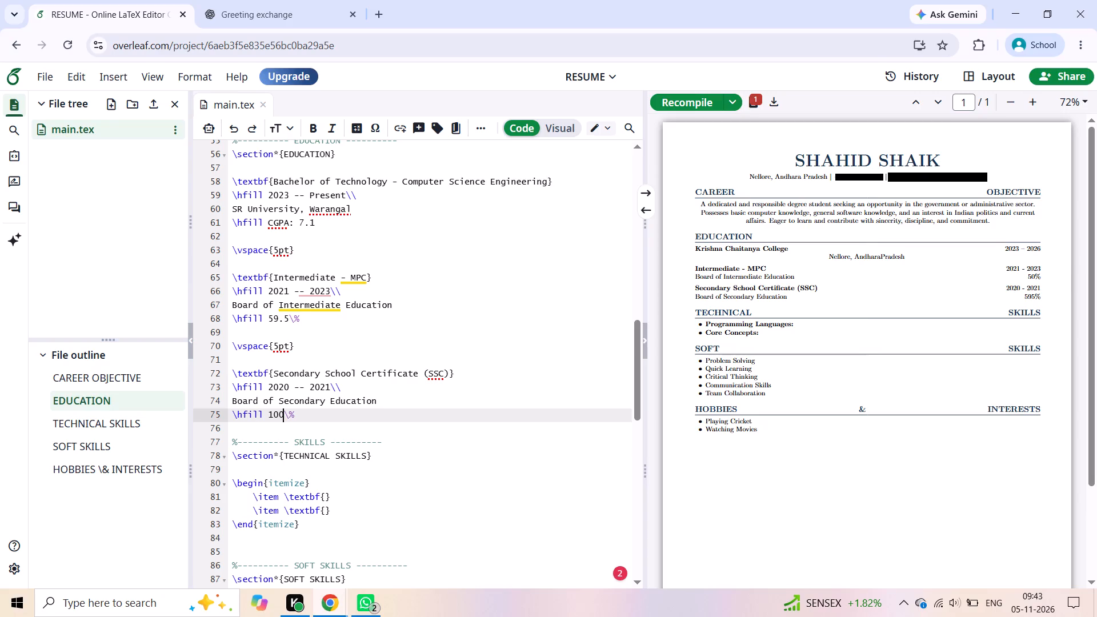
pyautogui.press('BackSpace')
pyautogui.press('BackSpace')
pyautogui.press('BackSpace')
pyautogui.write('59.5')
pyautogui.press('Up')
pyautogui.press('Up')
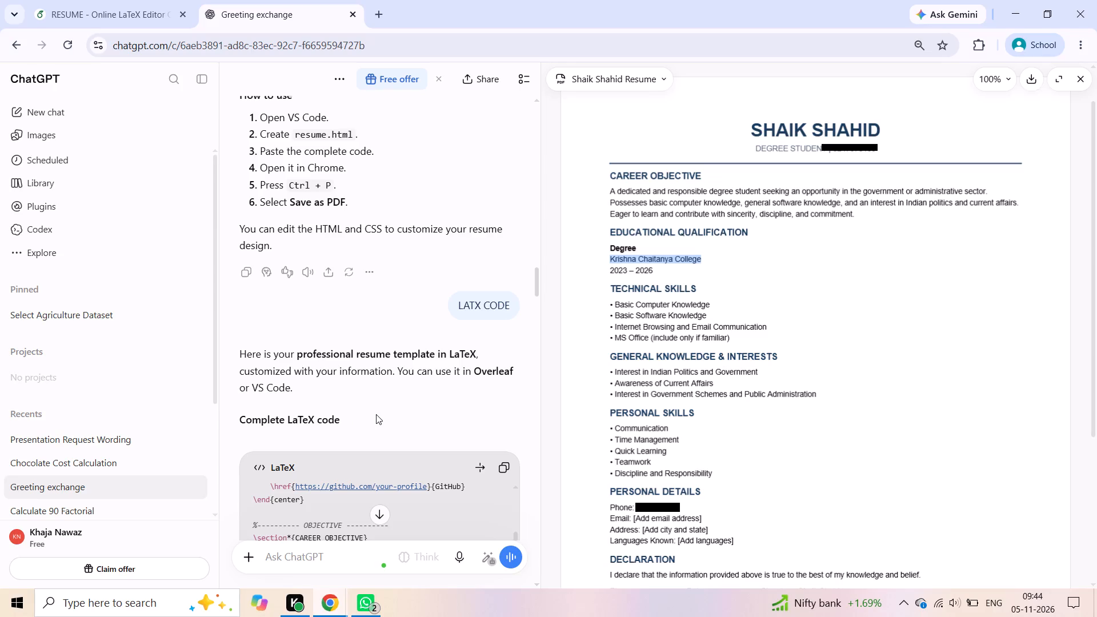
pyautogui.hotkey('ctrl', 'Tab')
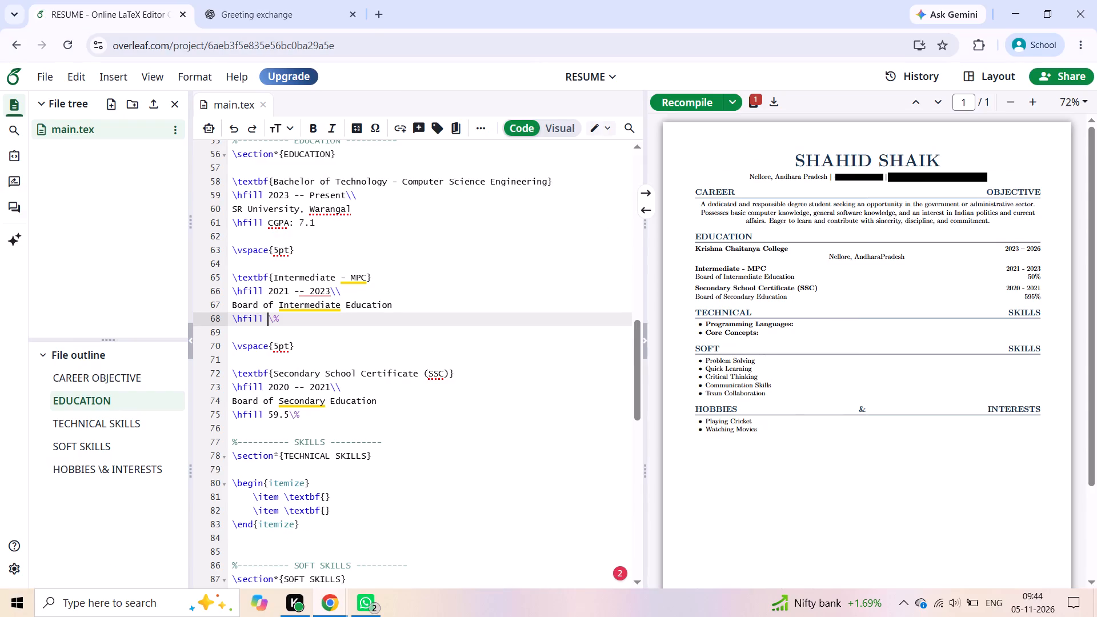
pyautogui.write('5.')
pyautogui.press('BackSpace')
pyautogui.press('0')
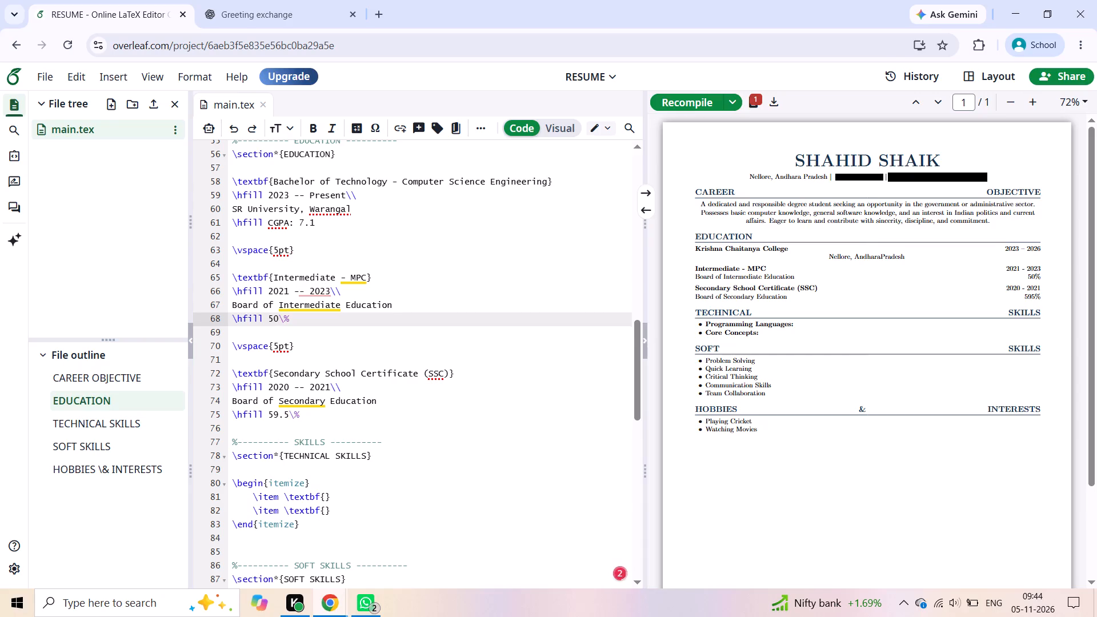
# Start editing the Bachelor of Technology date range at the end of "Present" in the EDUCATION section.
pyautogui.click(344, 195)
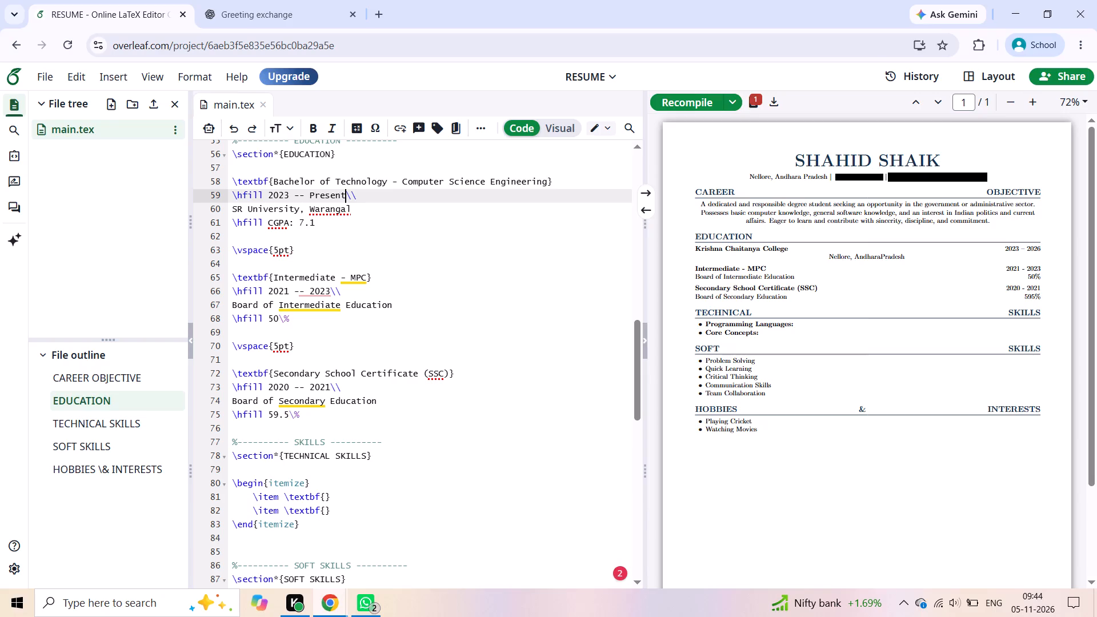
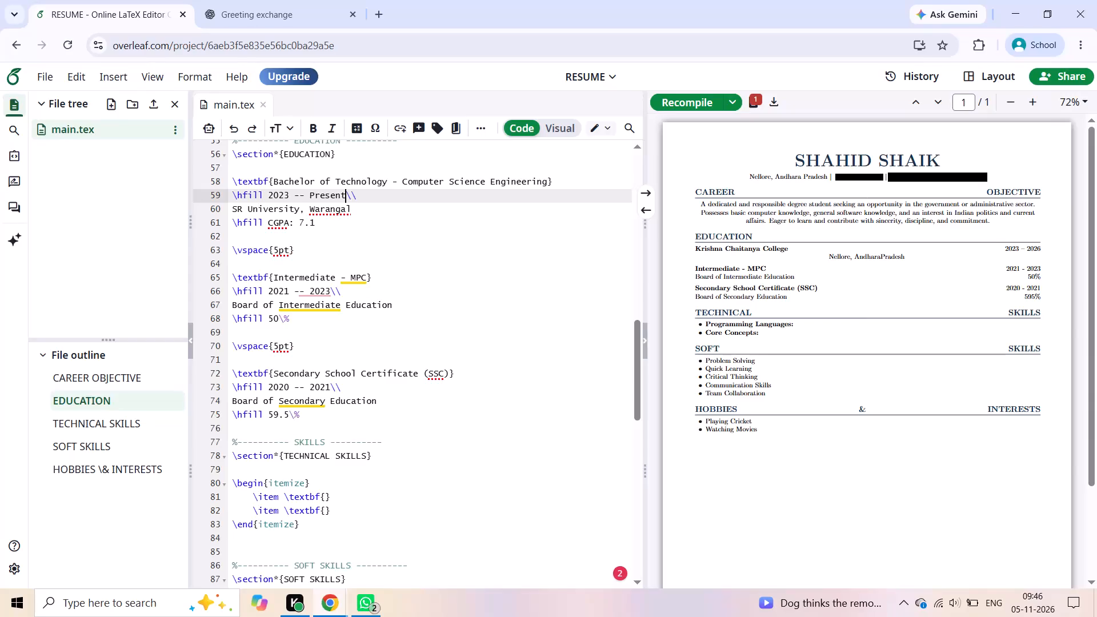
# Replace "Present" in the Bachelor of Technology date range with 2026.
pyautogui.press('BackSpace')
pyautogui.press('BackSpace')
pyautogui.press('BackSpace')
pyautogui.press('BackSpace')
pyautogui.press('BackSpace')
pyautogui.press('BackSpace')
pyautogui.press('BackSpace')
pyautogui.write('2026')
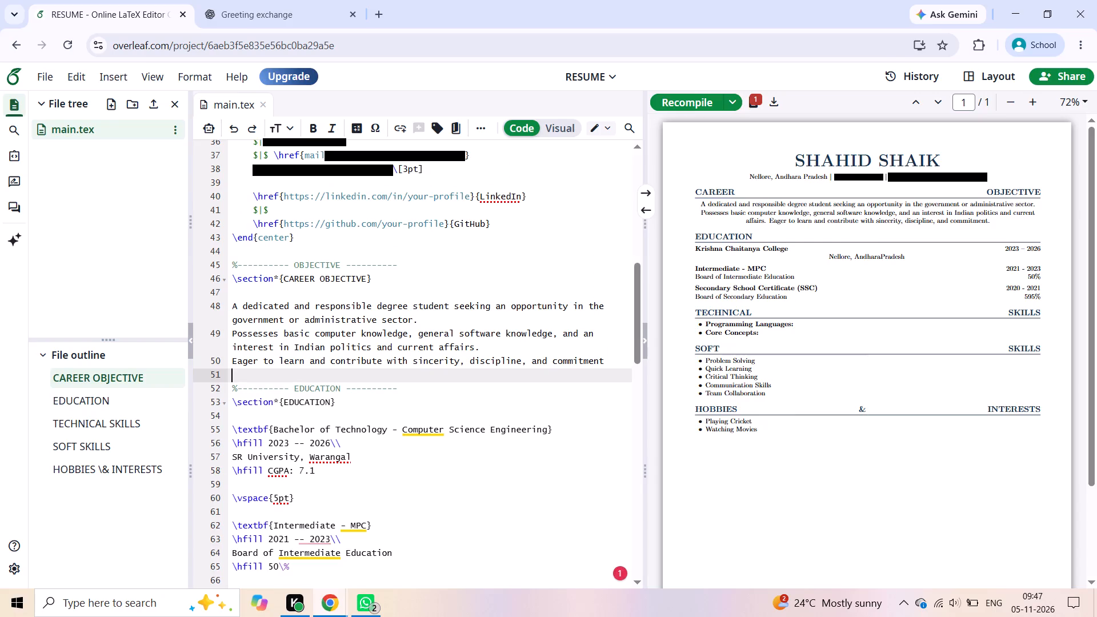
pyautogui.moveTo(307, 245); pyautogui.dragTo(256, 191)
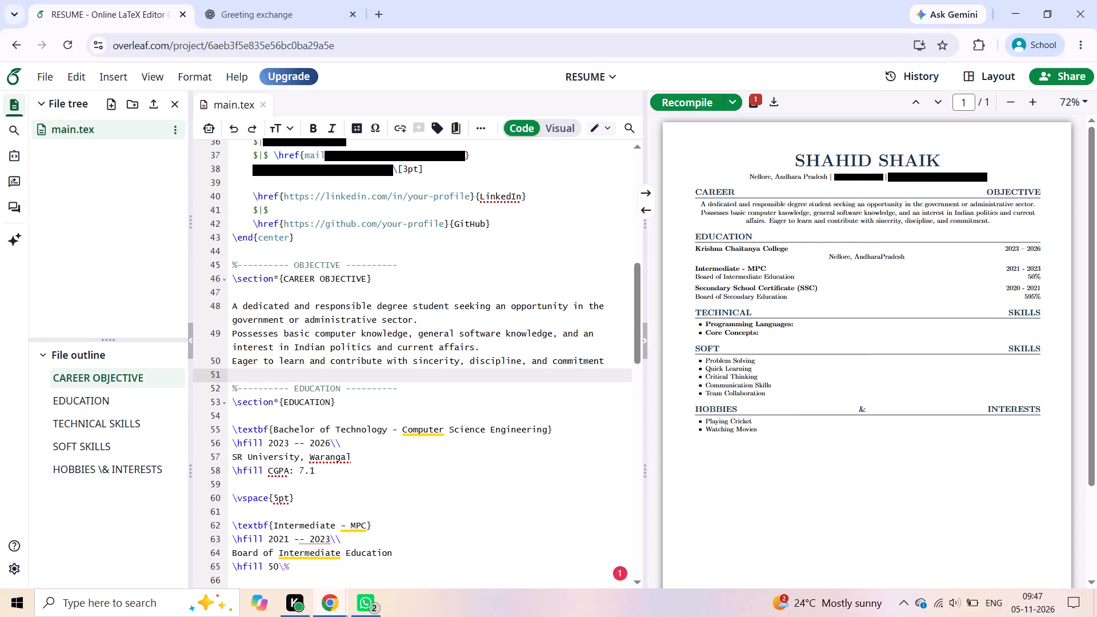
pyautogui.click(256, 191)
pyautogui.press('Left')
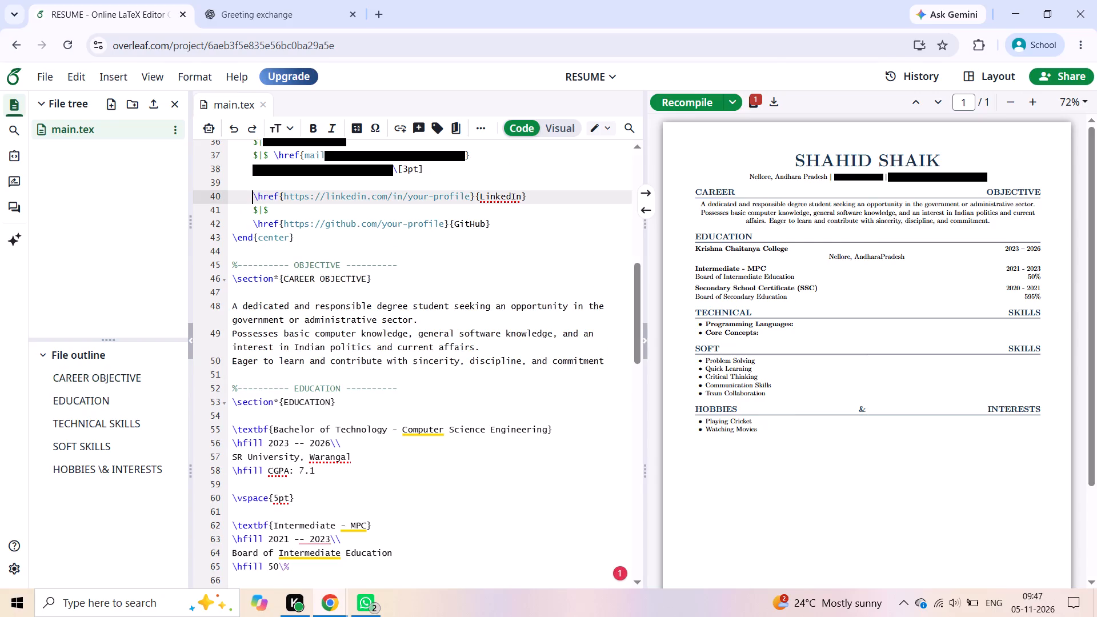
pyautogui.hotkey('shift', 'Down')
pyautogui.hotkey('shift', 'Down')
pyautogui.hotkey('shift', 'Down')
pyautogui.hotkey('shift', 'Right')
pyautogui.hotkey('shift', 'Right')
pyautogui.hotkey('shift', 'Right')
pyautogui.hotkey('shift', 'Right')
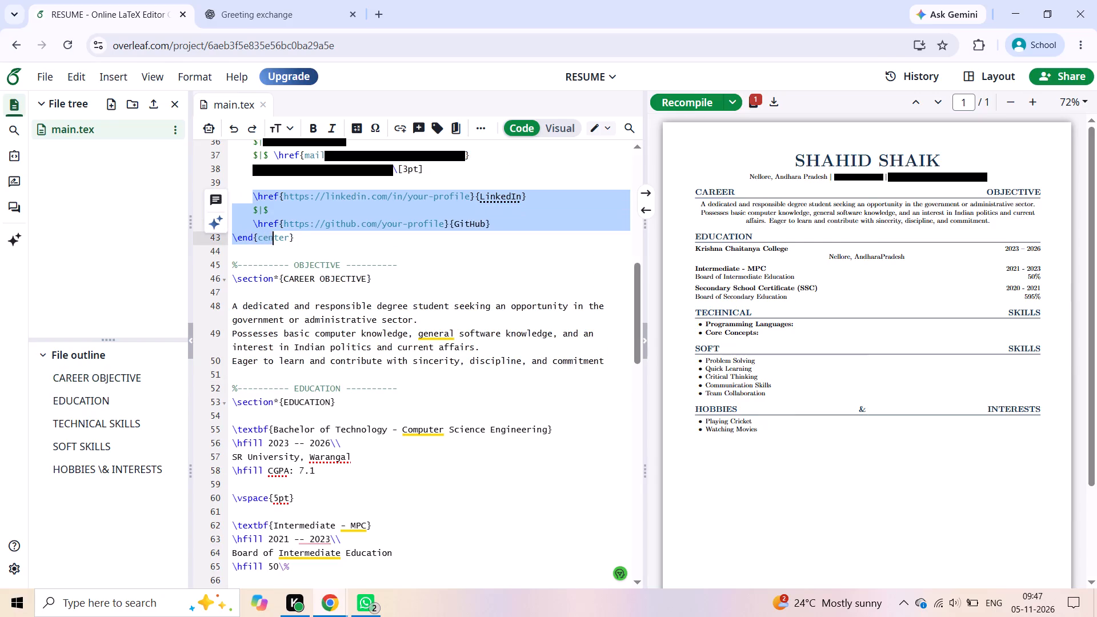
pyautogui.hotkey('shift', 'Right')
pyautogui.hotkey('shift', 'Right')
pyautogui.hotkey('shift', 'Right')
pyautogui.hotkey('shift', 'Right')
pyautogui.press('BackSpace')
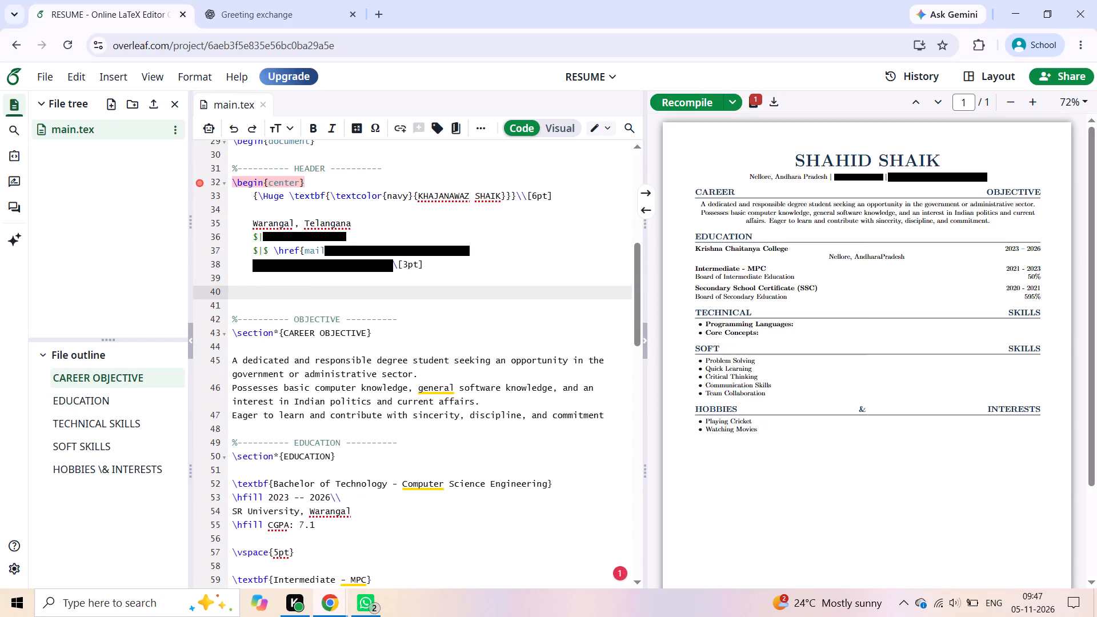
# Replace the first name in the header's name line with the one in the compiled preview, in capitals.
pyautogui.click(470, 193)
pyautogui.press('BackSpace')
pyautogui.press('BackSpace')
pyautogui.press('BackSpace')
pyautogui.press('BackSpace')
pyautogui.press('BackSpace')
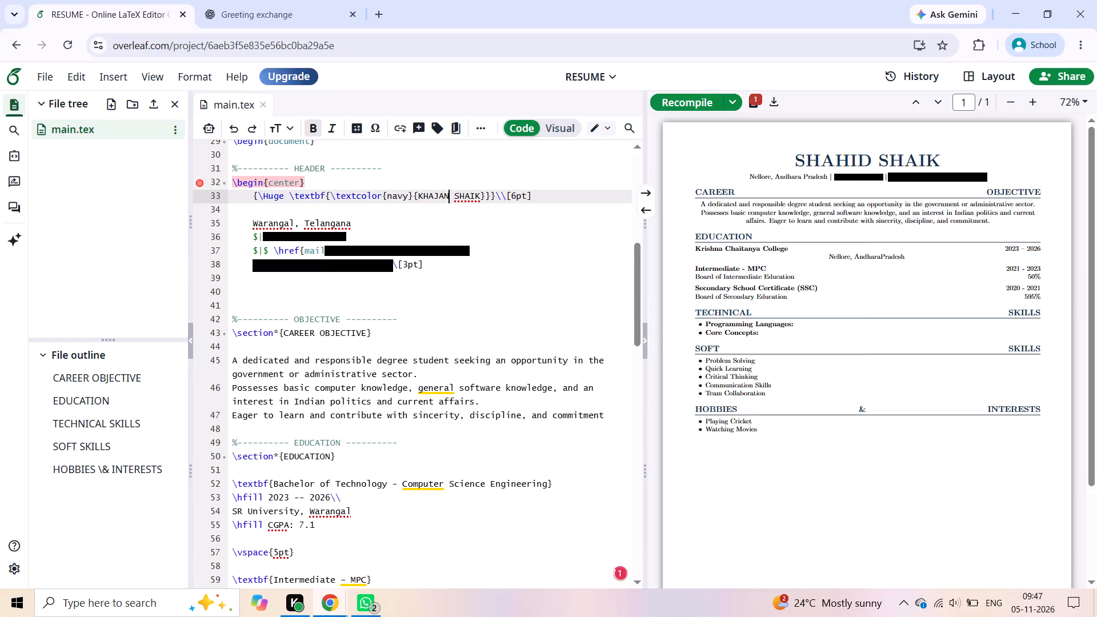
pyautogui.press('BackSpace')
pyautogui.press('BackSpace')
pyautogui.press('BackSpace')
pyautogui.press('BackSpace')
pyautogui.press('BackSpace')
pyautogui.write('shahid')
pyautogui.press('BackSpace')
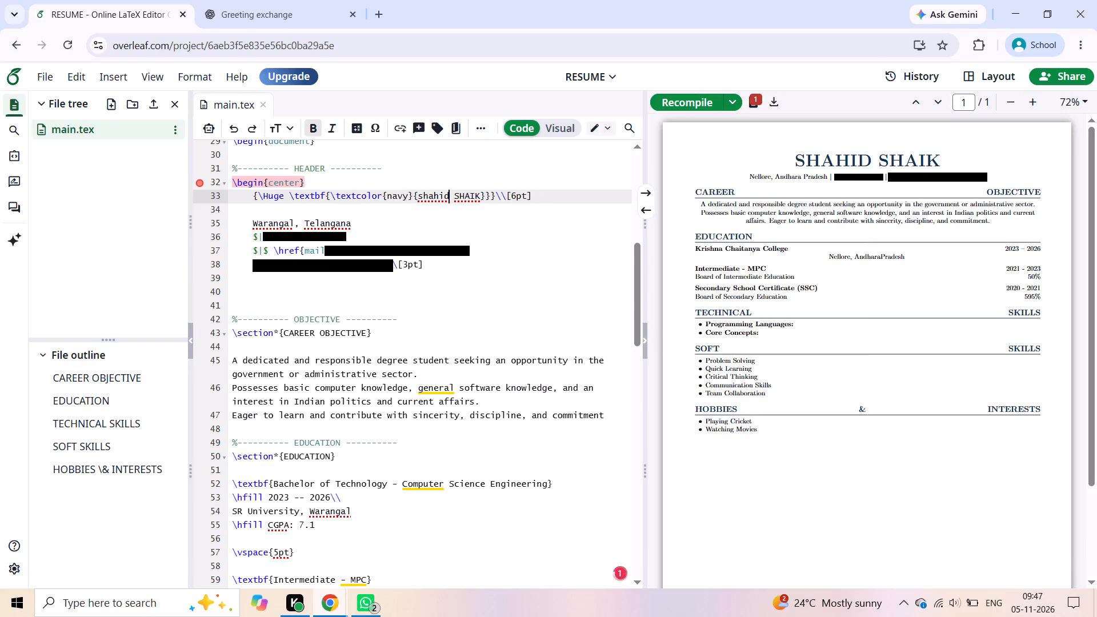
pyautogui.press('BackSpace')
pyautogui.press('BackSpace')
pyautogui.press('BackSpace')
pyautogui.press('BackSpace')
pyautogui.press('BackSpace')
pyautogui.write('SHAHID')
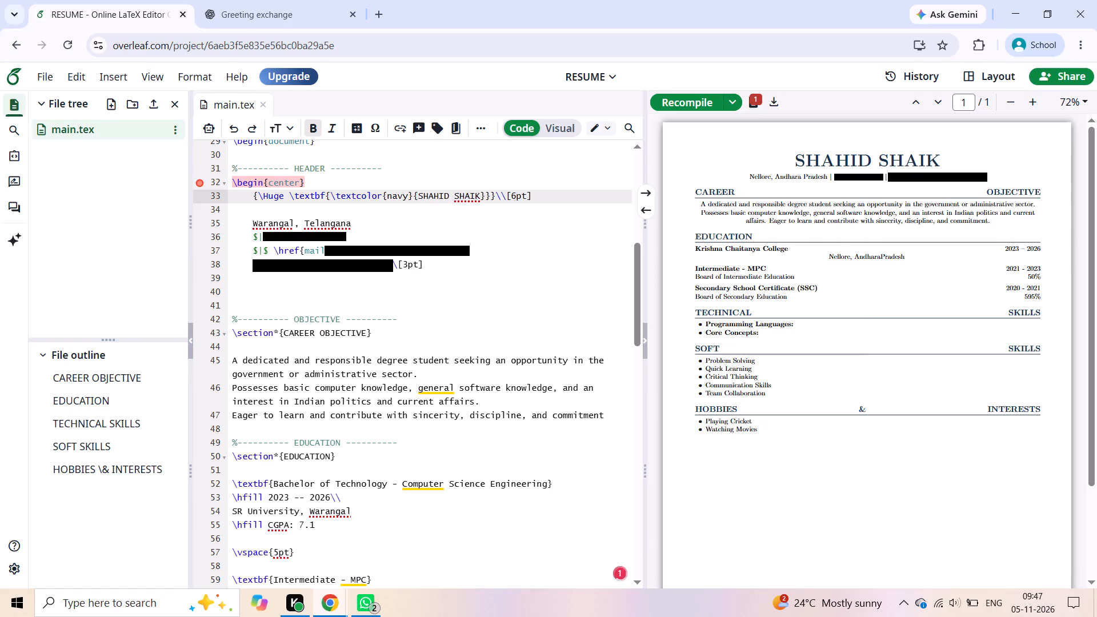
# Change the city in the header's location line to Nellore.
pyautogui.click(291, 222)
pyautogui.press('Delete')
pyautogui.press('BackSpace')
pyautogui.press('BackSpace')
pyautogui.press('BackSpace')
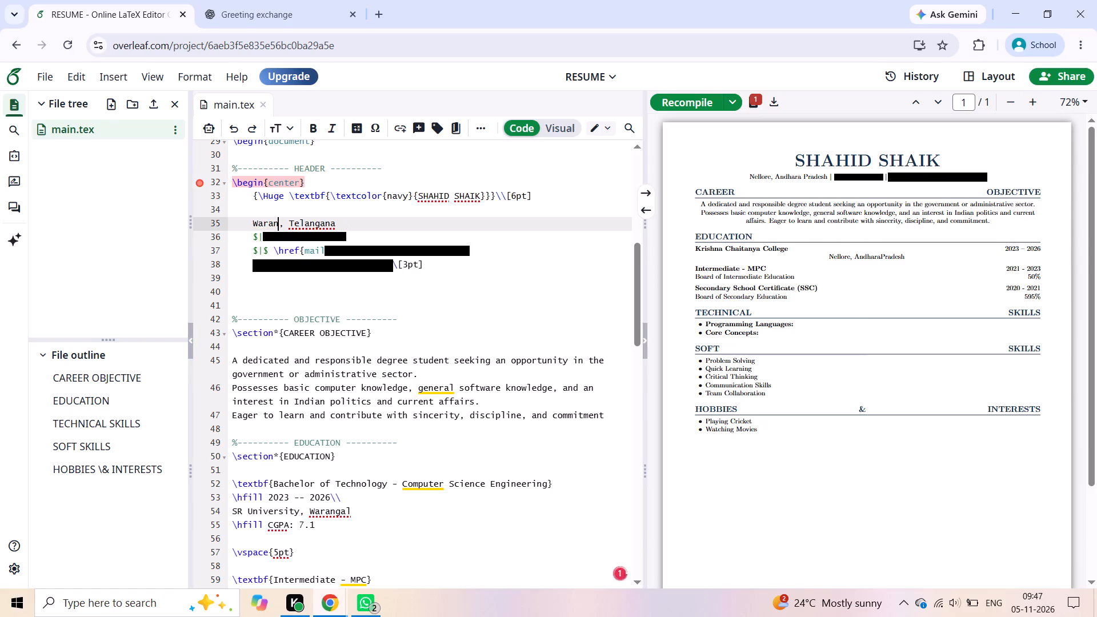
pyautogui.press('BackSpace')
pyautogui.press('BackSpace')
pyautogui.press('BackSpace')
pyautogui.press('BackSpace')
pyautogui.press('n')
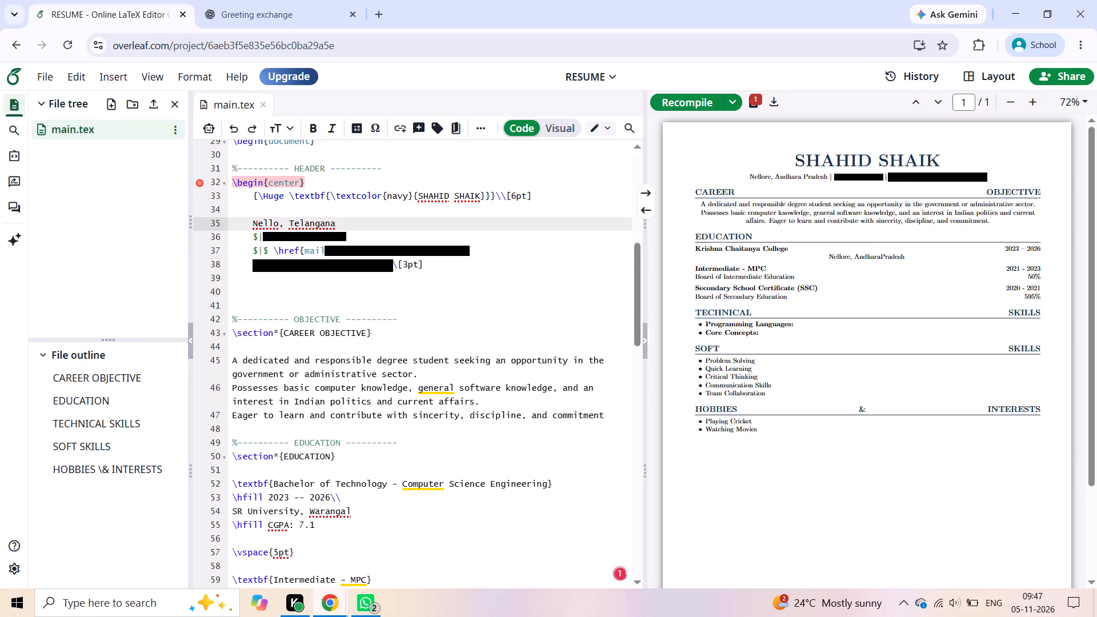
pyautogui.write('re')
pyautogui.press('space')
pyautogui.press('BackSpace')
# Replace the state in the header's location line with "Andhara Pradseh".
pyautogui.press('Right')
pyautogui.press('Right')
pyautogui.press('Right')
pyautogui.press('BackSpace')
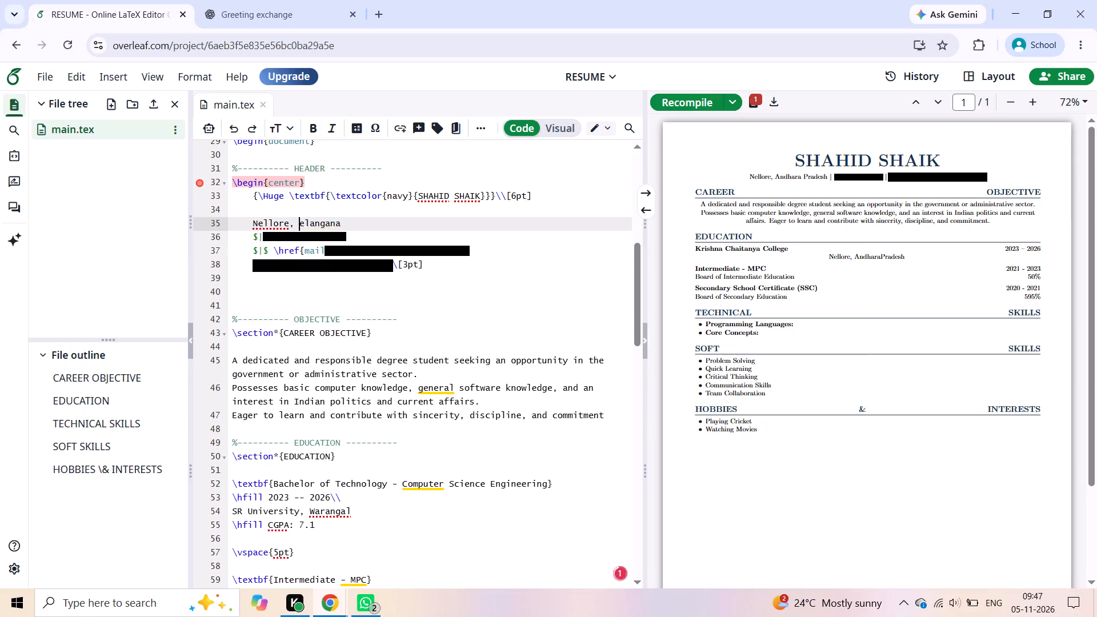
pyautogui.press('Delete')
pyautogui.press('Delete')
pyautogui.press('Delete')
pyautogui.press('Delete')
pyautogui.press('Delete')
pyautogui.press('Delete')
pyautogui.press('Delete')
pyautogui.press('Delete')
pyautogui.write('Andhara')
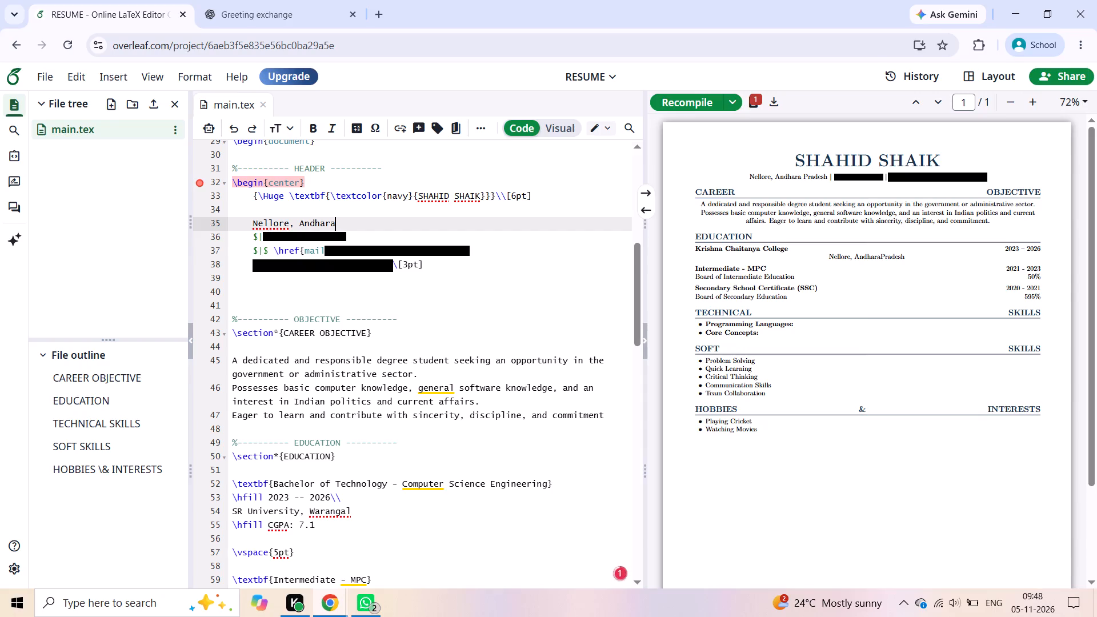
pyautogui.press('space')
pyautogui.write('p')
pyautogui.press('BackSpace')
pyautogui.write('radseh')
pyautogui.press('Left')
pyautogui.press('Left')
pyautogui.press('Left')
pyautogui.press('Left')
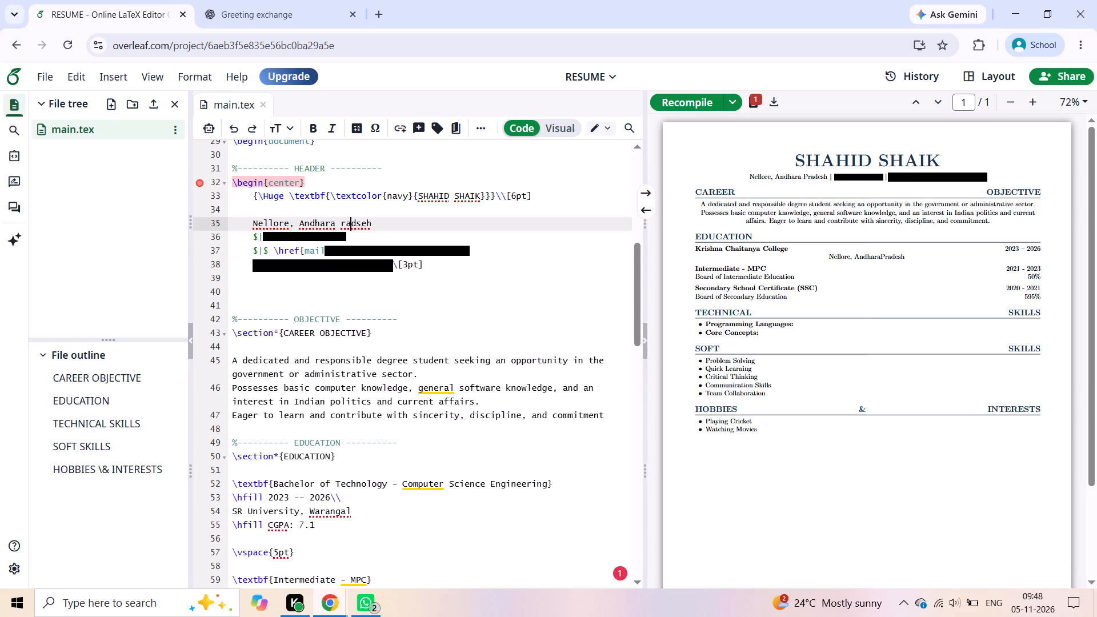
pyautogui.press('Left')
pyautogui.press('Left')
pyautogui.hotkey('shift', 'p')
# Erase the old phone number from the header's contact line.
pyautogui.click(346, 238)
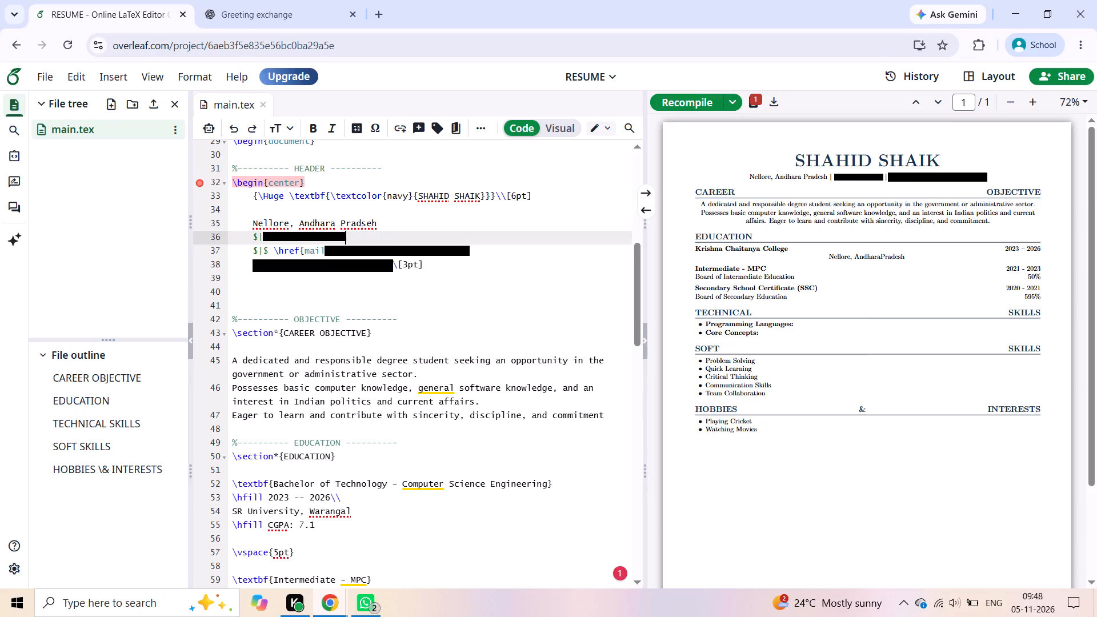
pyautogui.press('BackSpace')
pyautogui.press('BackSpace')
pyautogui.press('BackSpace')
pyautogui.press('BackSpace')
pyautogui.press('BackSpace')
pyautogui.press('BackSpace')
pyautogui.press('BackSpace')
pyautogui.press('BackSpace')
pyautogui.press('BackSpace')
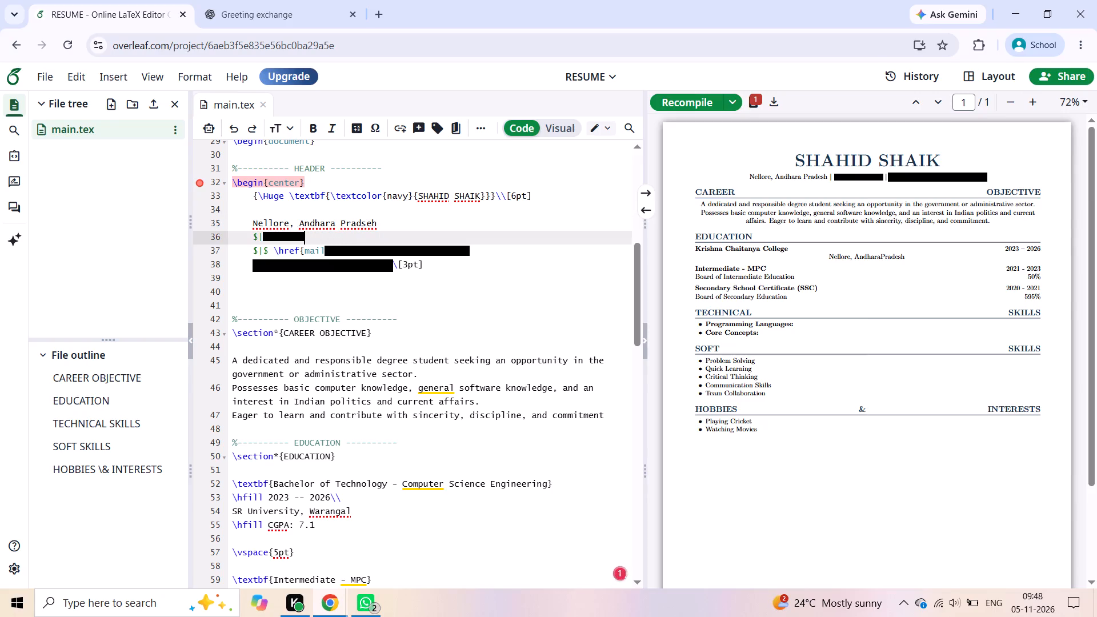
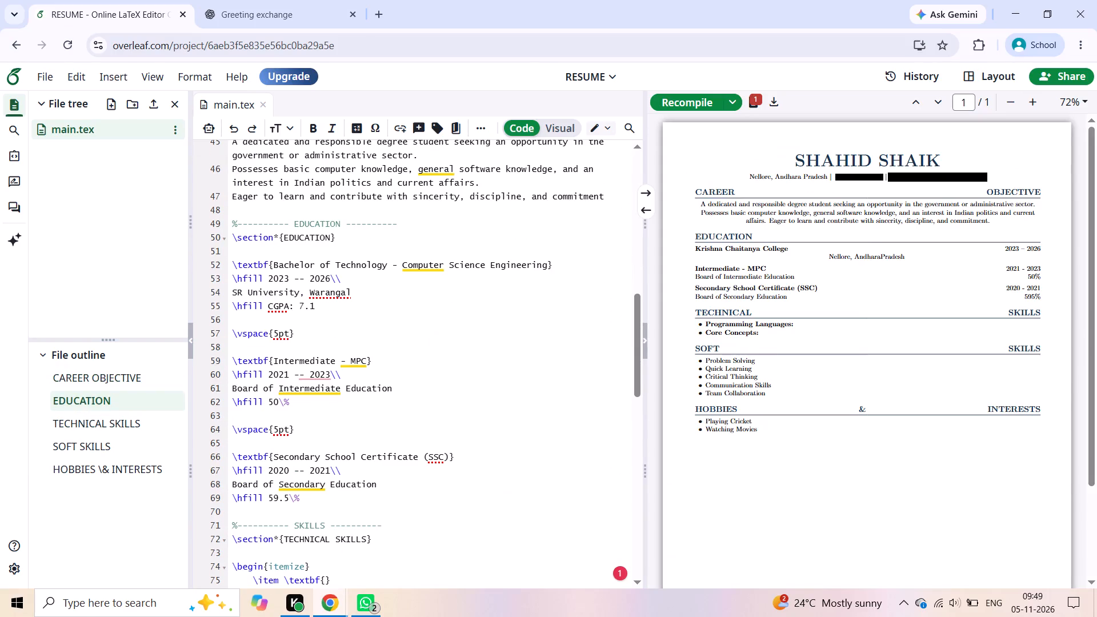
# Replace the B.Tech qualification title in the Education section's first entry with "Degree".
pyautogui.moveTo(547, 265); pyautogui.dragTo(315, 263)
pyautogui.press('BackSpace')
pyautogui.press('BackSpace')
pyautogui.press('BackSpace')
pyautogui.press('BackSpace')
pyautogui.press('BackSpace')
pyautogui.press('BackSpace')
pyautogui.press('BackSpace')
pyautogui.press('BackSpace')
pyautogui.press('BackSpace')
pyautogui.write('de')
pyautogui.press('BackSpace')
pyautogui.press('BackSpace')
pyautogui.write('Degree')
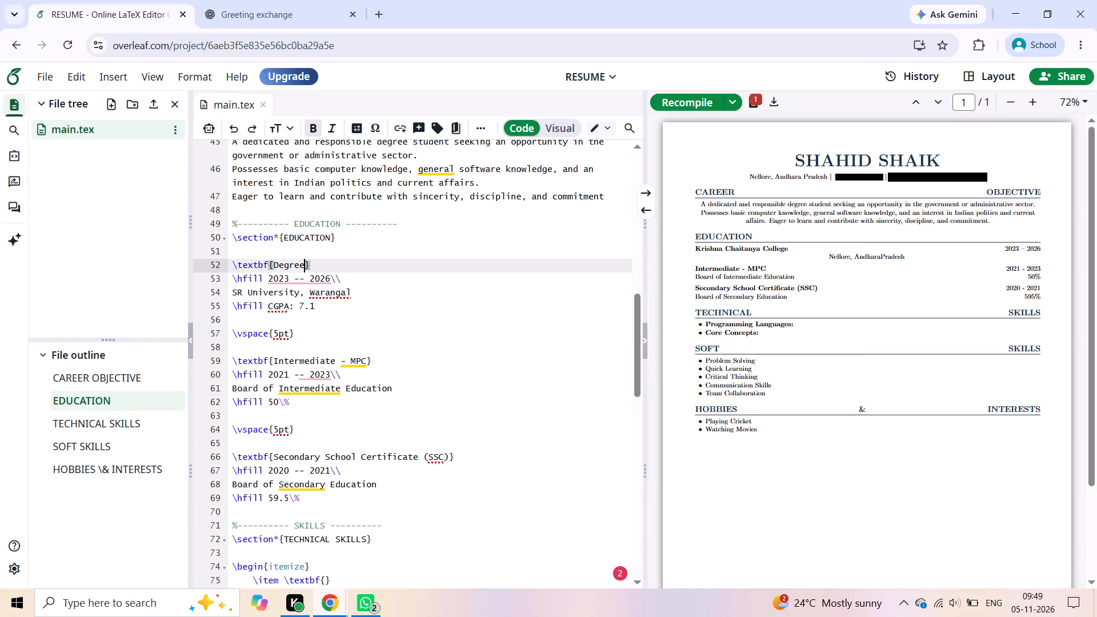
# Fill the first empty bold item of the Technical Skills list with "Basic Computer Knowledge".
pyautogui.moveTo(315, 263); pyautogui.dragTo(359, 326)
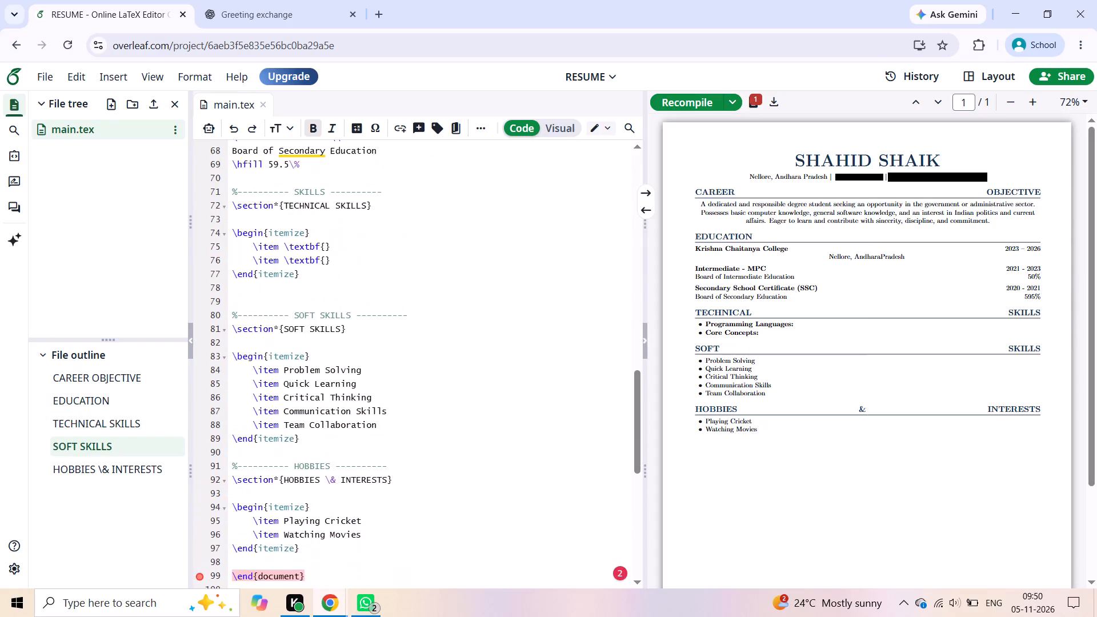
pyautogui.moveTo(359, 326); pyautogui.dragTo(319, 319)
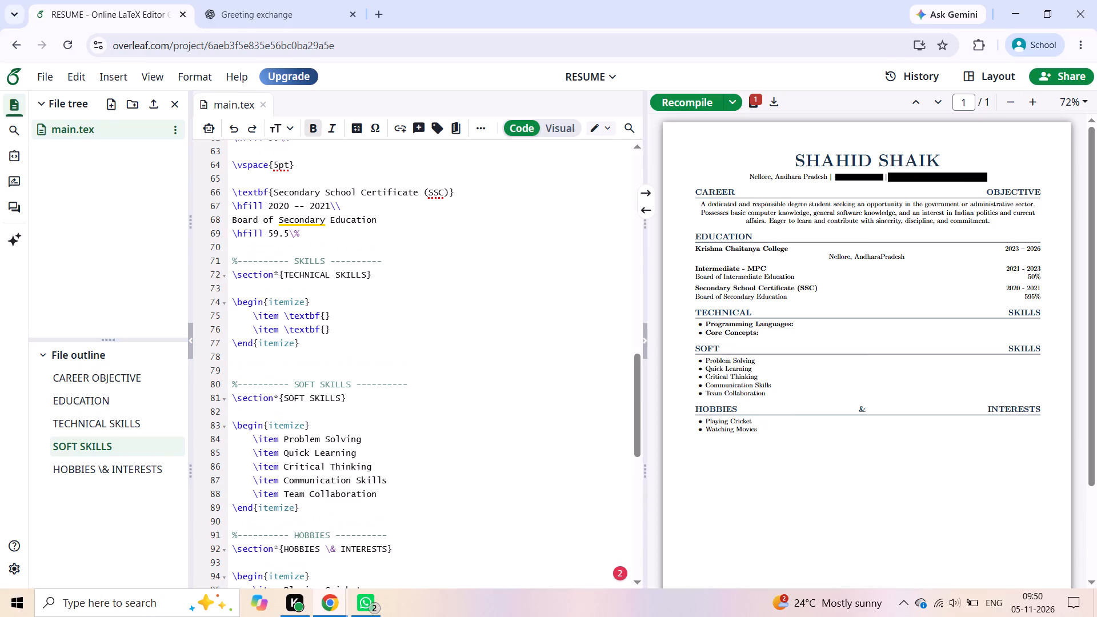
pyautogui.moveTo(319, 319); pyautogui.dragTo(324, 319)
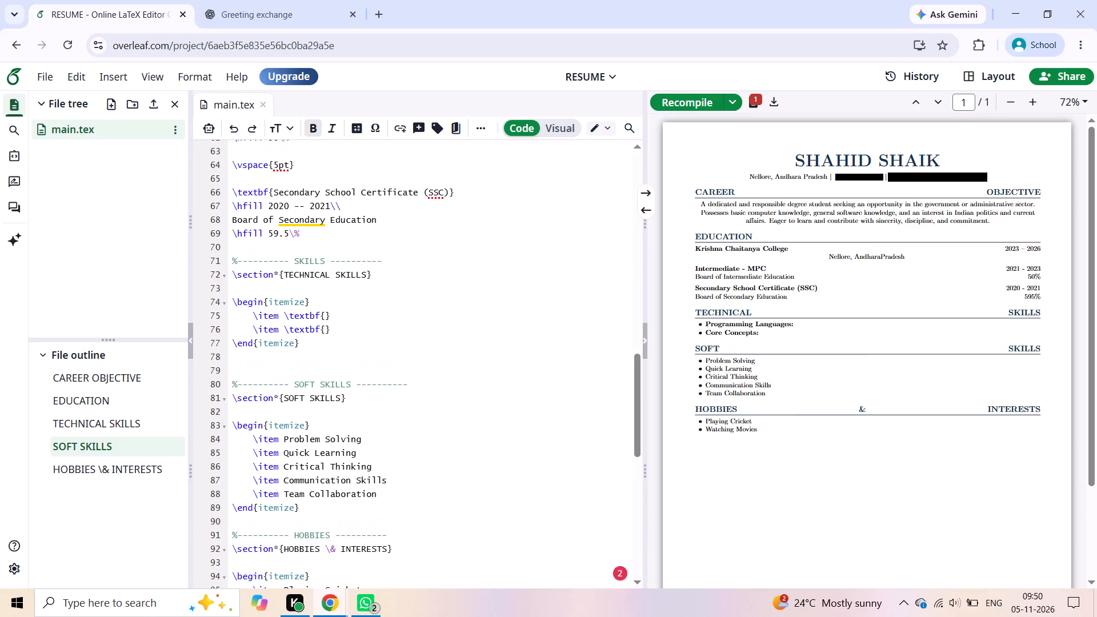
pyautogui.click(324, 319)
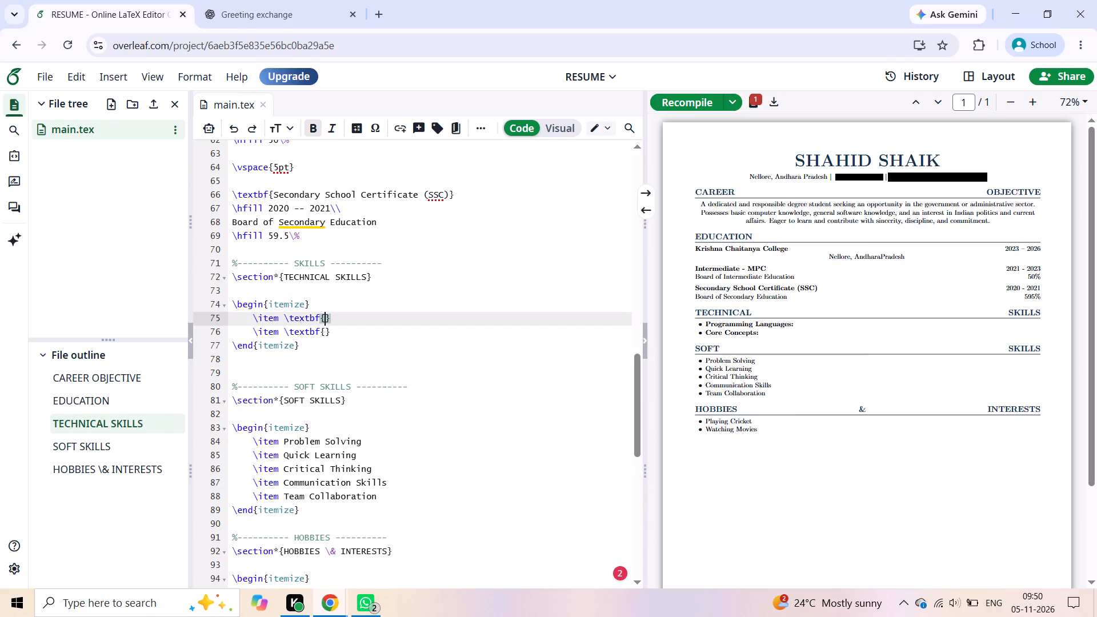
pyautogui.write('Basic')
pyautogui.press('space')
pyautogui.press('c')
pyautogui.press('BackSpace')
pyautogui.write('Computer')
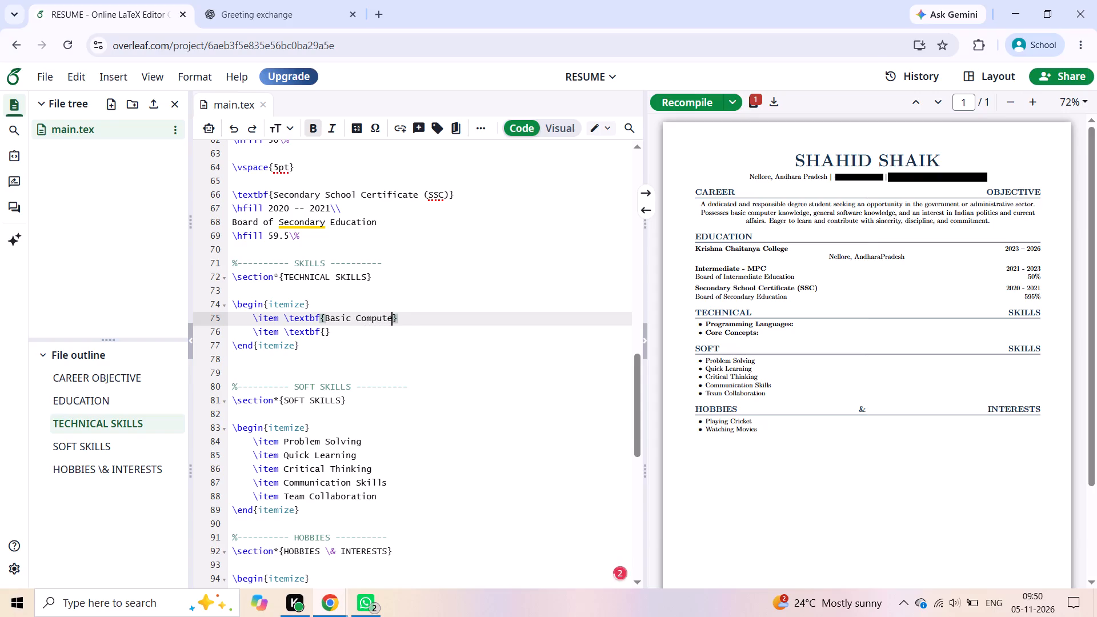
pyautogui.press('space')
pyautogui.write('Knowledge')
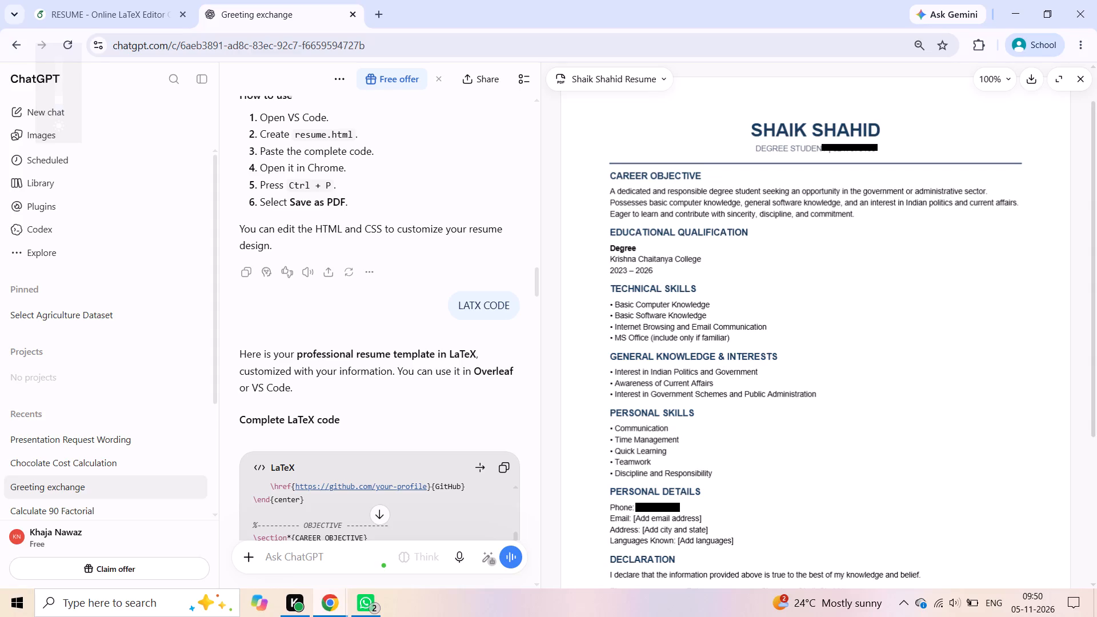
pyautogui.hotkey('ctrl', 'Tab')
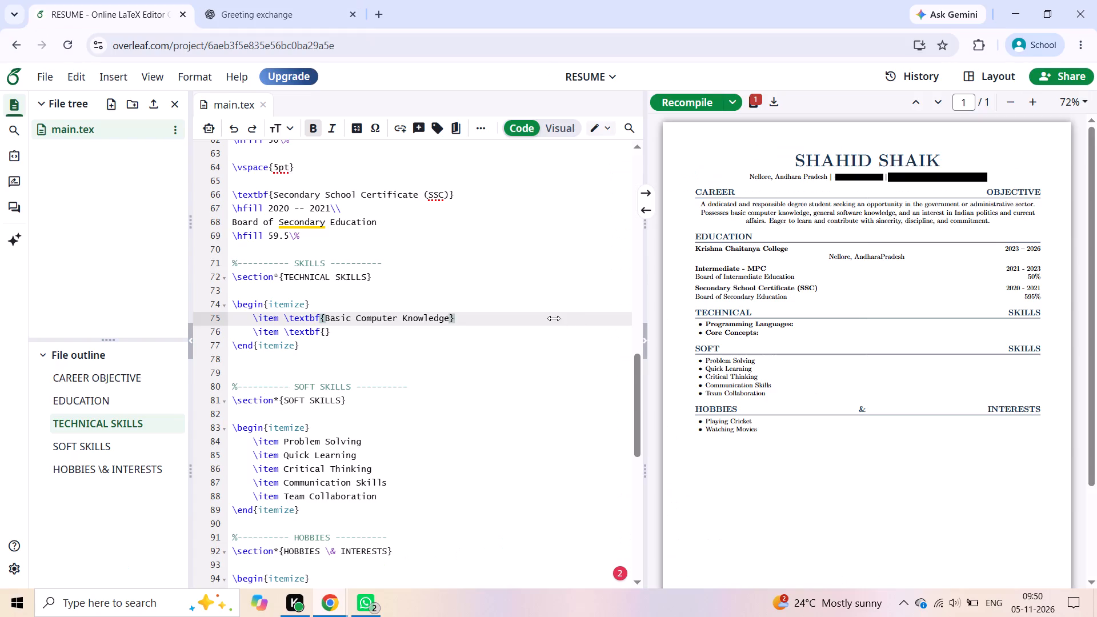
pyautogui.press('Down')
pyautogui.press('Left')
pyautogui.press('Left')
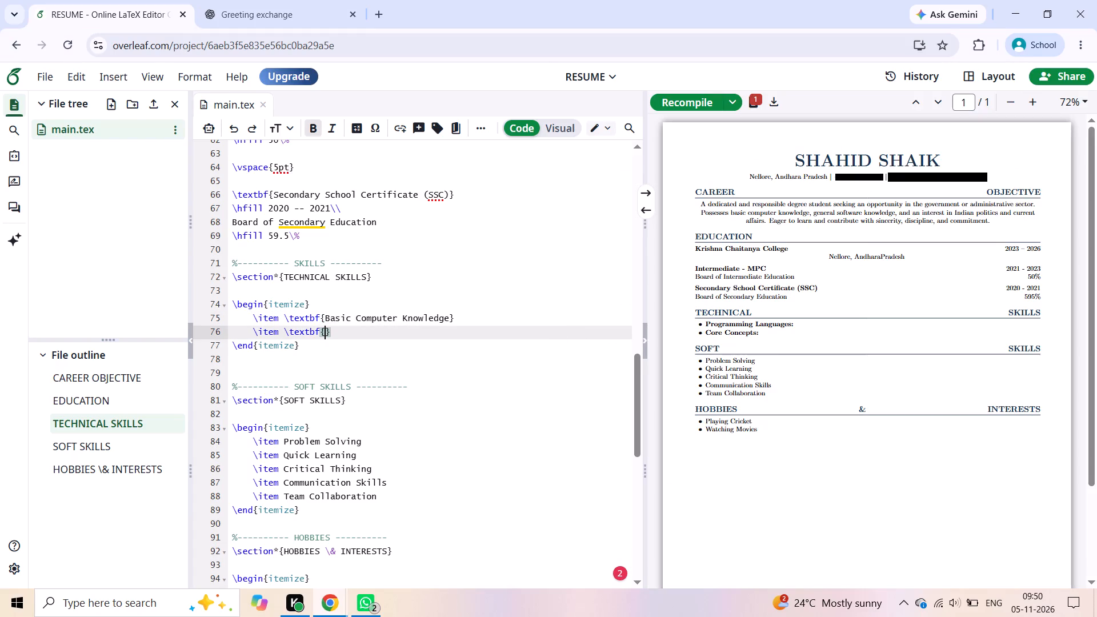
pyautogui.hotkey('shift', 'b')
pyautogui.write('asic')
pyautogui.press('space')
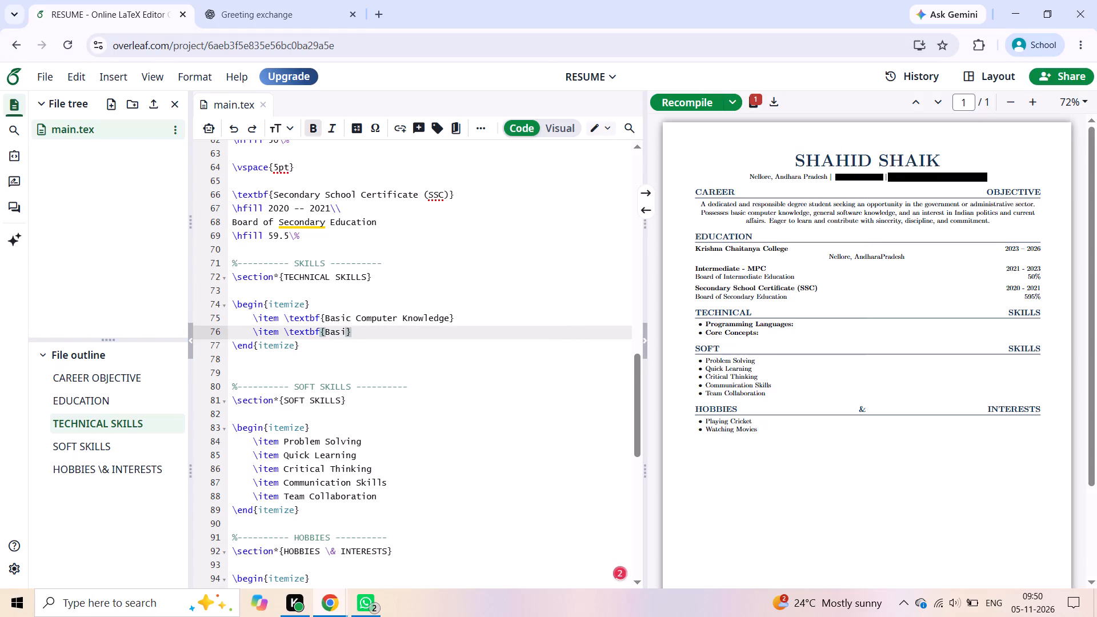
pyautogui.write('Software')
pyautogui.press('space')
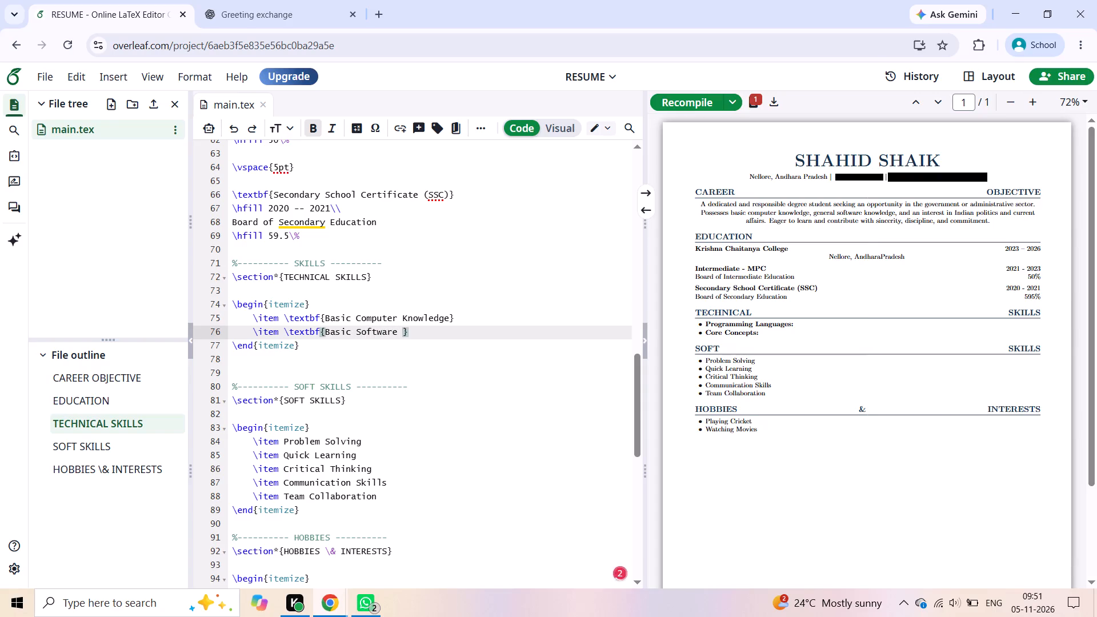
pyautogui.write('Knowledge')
pyautogui.click(681, 98)
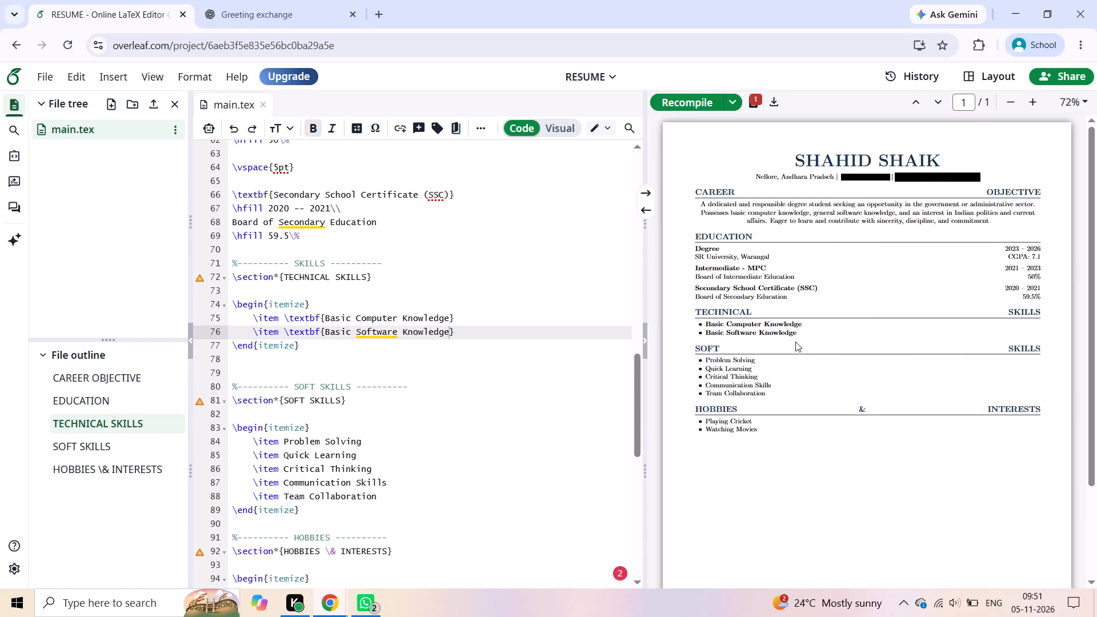
pyautogui.hotkey('ctrl', 'Tab')
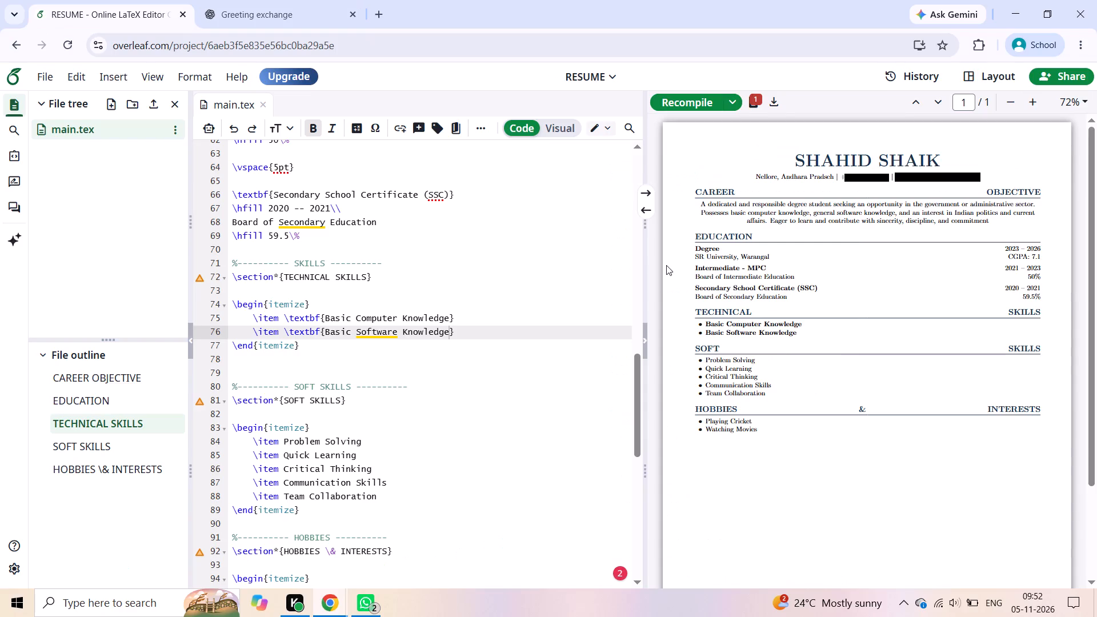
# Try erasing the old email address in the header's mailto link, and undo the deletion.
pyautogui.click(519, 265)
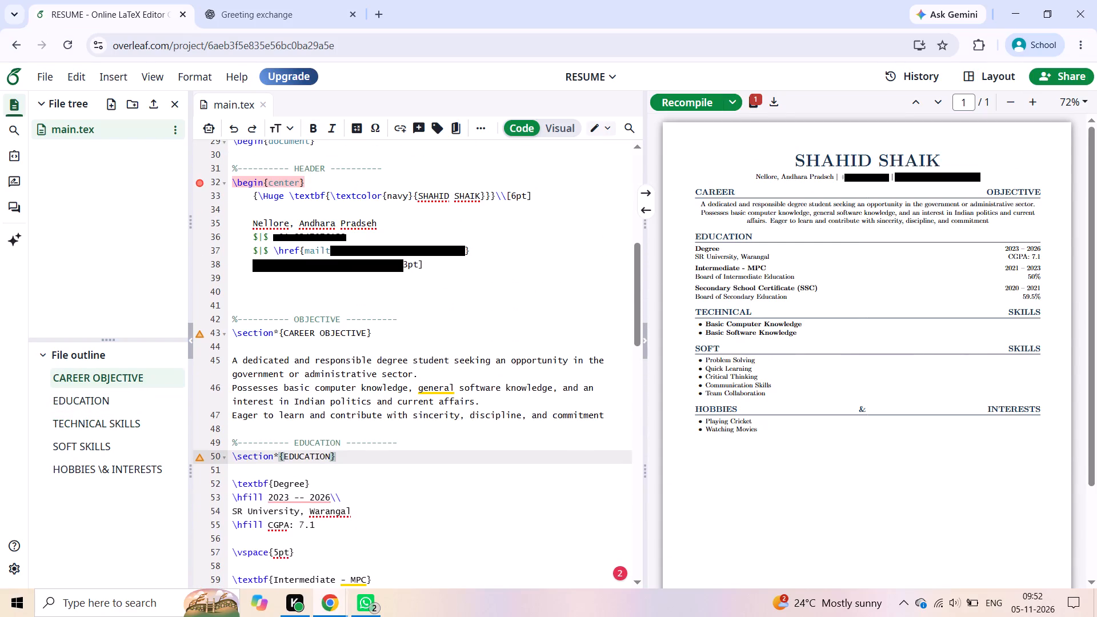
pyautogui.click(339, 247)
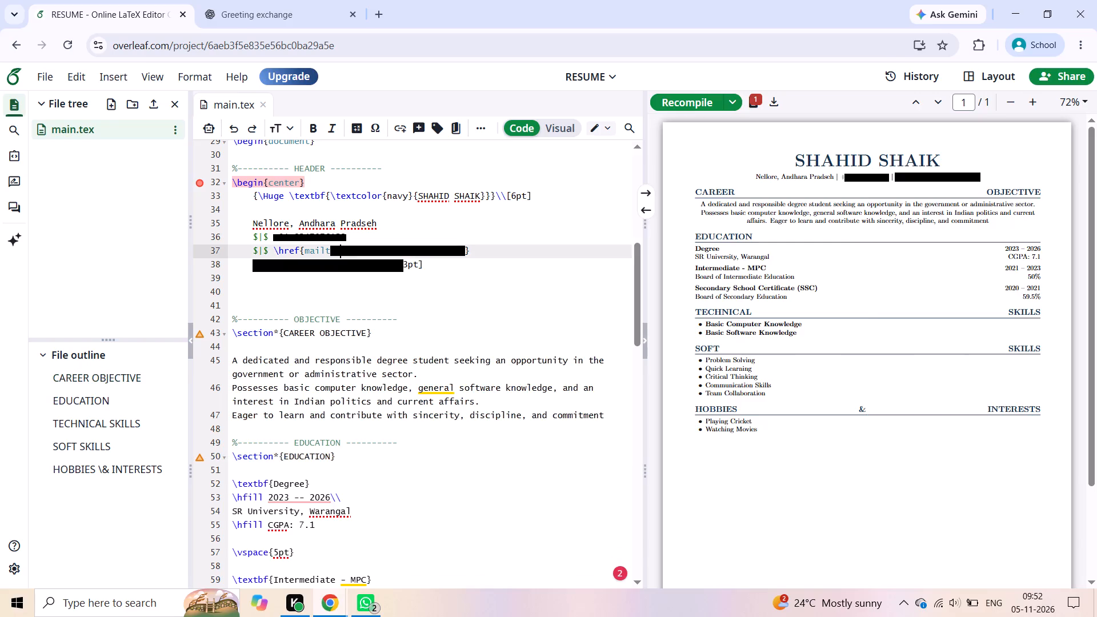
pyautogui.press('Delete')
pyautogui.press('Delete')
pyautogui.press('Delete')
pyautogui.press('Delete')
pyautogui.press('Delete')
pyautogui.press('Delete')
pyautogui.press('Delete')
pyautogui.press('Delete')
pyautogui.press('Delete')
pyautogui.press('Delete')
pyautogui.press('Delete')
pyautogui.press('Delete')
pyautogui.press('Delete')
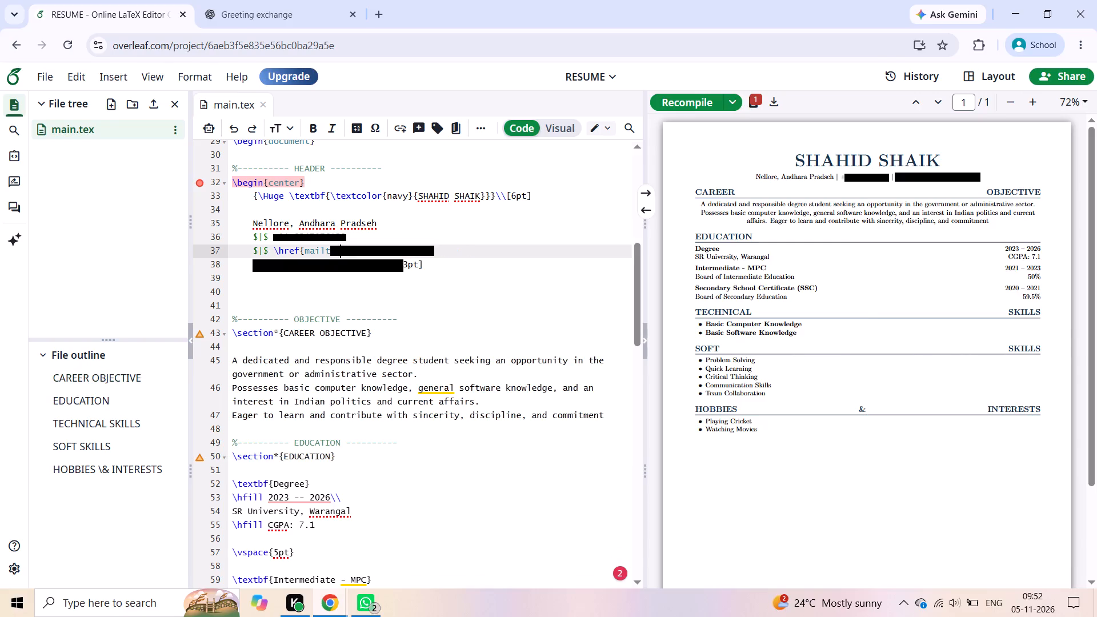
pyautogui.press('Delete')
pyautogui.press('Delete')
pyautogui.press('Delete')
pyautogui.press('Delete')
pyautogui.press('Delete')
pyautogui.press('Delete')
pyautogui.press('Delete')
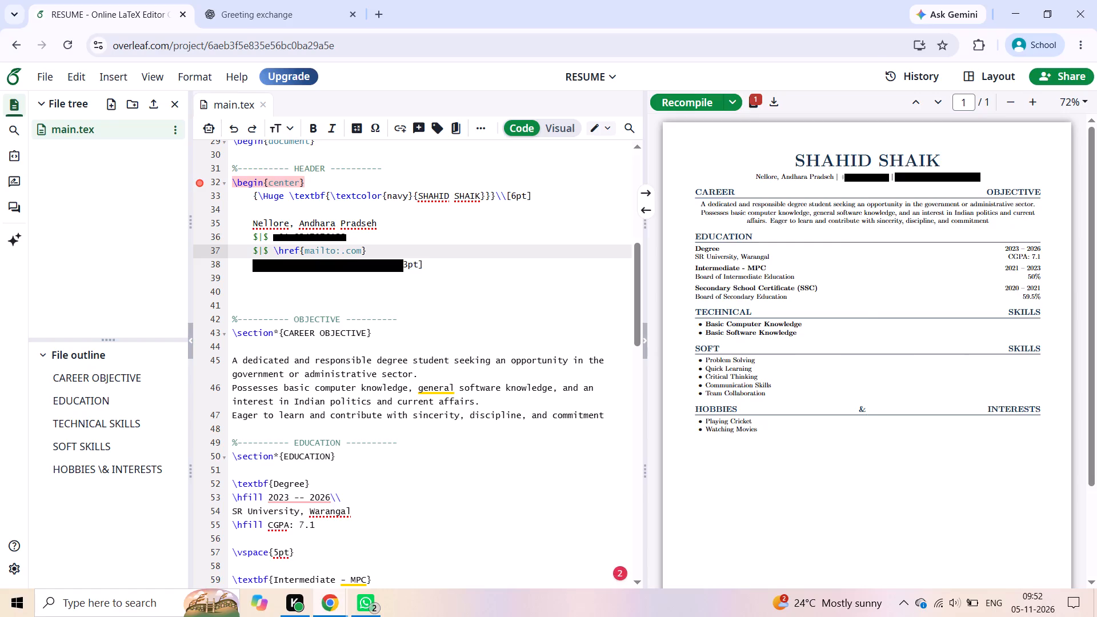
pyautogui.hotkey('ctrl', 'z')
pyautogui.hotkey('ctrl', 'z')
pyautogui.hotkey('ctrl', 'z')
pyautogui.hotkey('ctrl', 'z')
# Replace the old email address in the header's mailto link with the new email address.
pyautogui.press('Delete')
pyautogui.press('Delete')
pyautogui.press('Delete')
pyautogui.press('Delete')
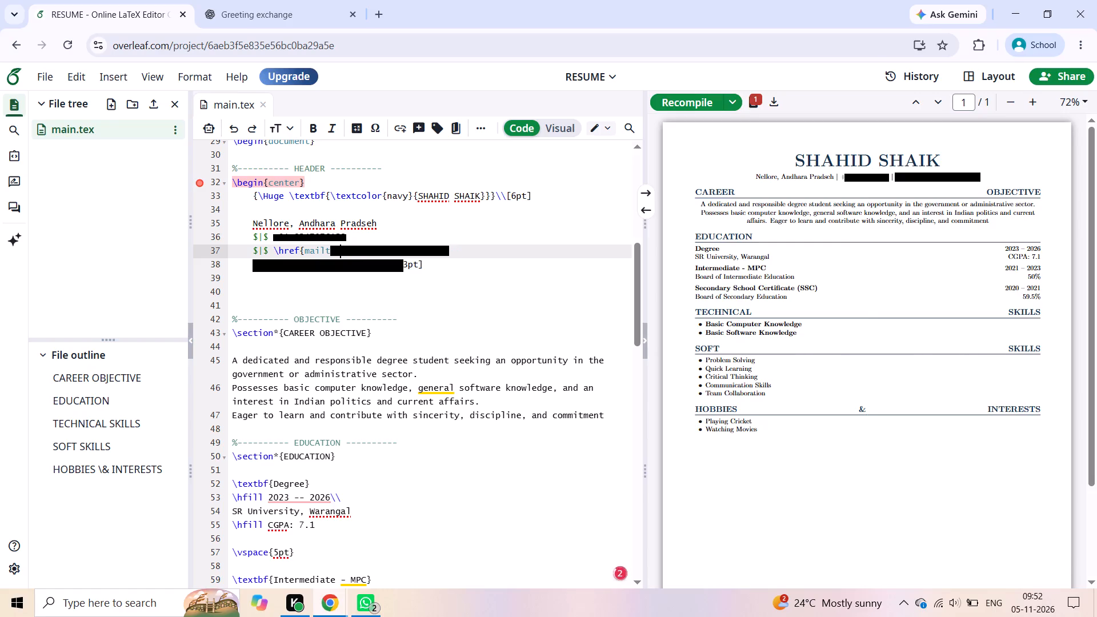
pyautogui.press('Delete')
pyautogui.press('Delete')
pyautogui.press('Delete')
pyautogui.press('Delete')
pyautogui.press('Delete')
pyautogui.press('Delete')
pyautogui.press('Delete')
pyautogui.press('Delete')
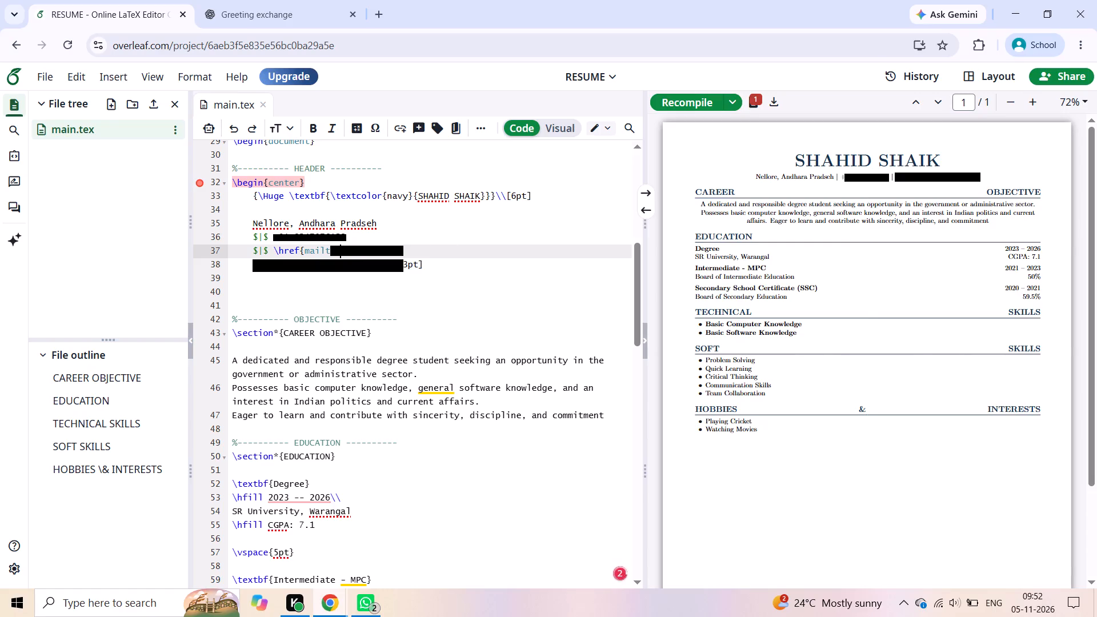
pyautogui.press('Delete')
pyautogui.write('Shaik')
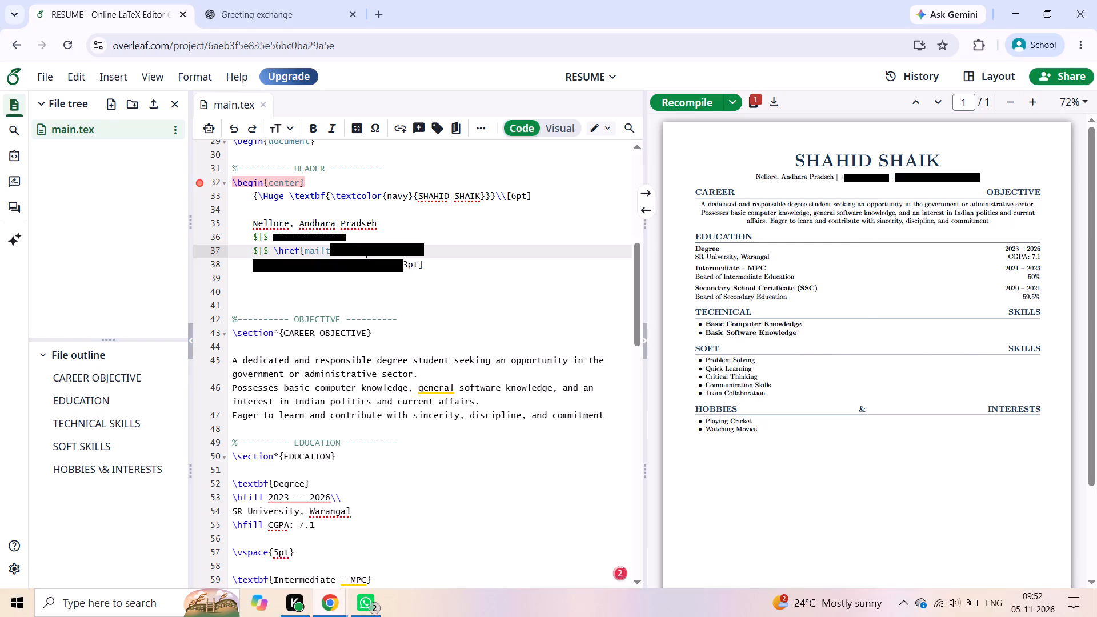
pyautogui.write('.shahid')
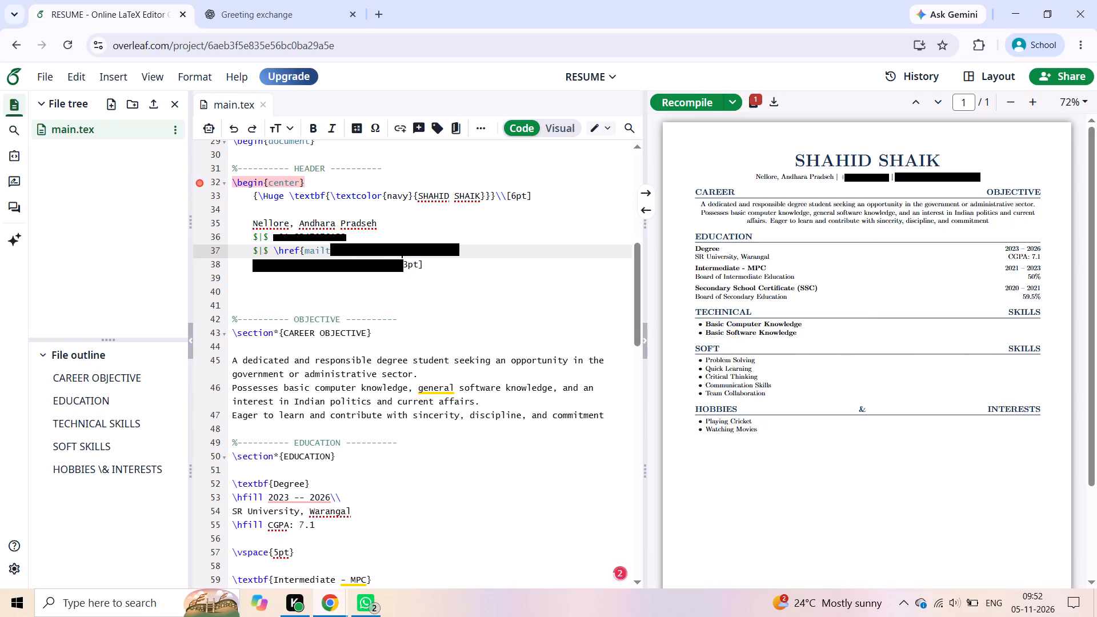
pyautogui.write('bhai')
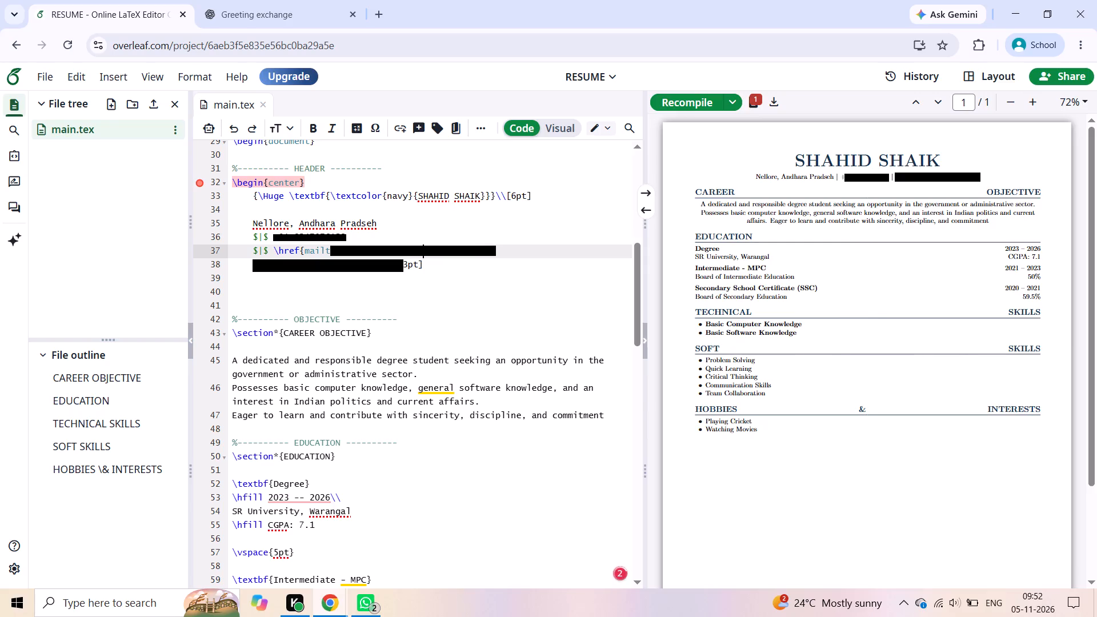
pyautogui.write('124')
# Replace the displayed email text below the mailto link in the header with the same new email address.
pyautogui.click(329, 264)
pyautogui.press('BackSpace')
pyautogui.press('BackSpace')
pyautogui.press('BackSpace')
pyautogui.press('BackSpace')
pyautogui.press('BackSpace')
pyautogui.press('BackSpace')
pyautogui.press('BackSpace')
pyautogui.press('BackSpace')
pyautogui.press('BackSpace')
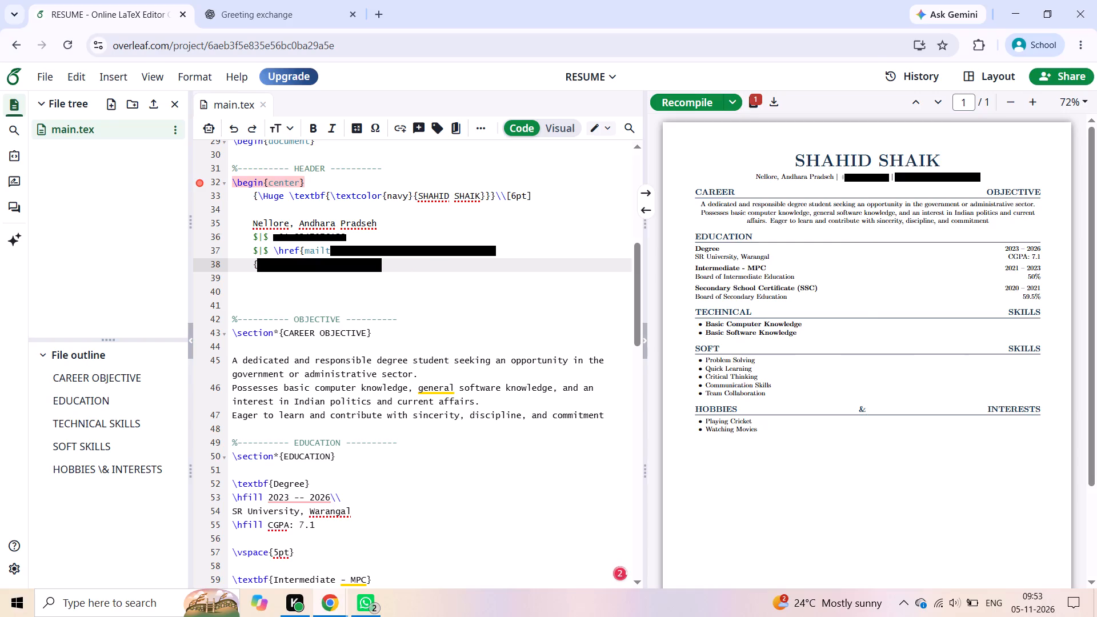
pyautogui.press('BackSpace')
pyautogui.press('BackSpace')
pyautogui.press('BackSpace')
pyautogui.press('BackSpace')
pyautogui.press('BackSpace')
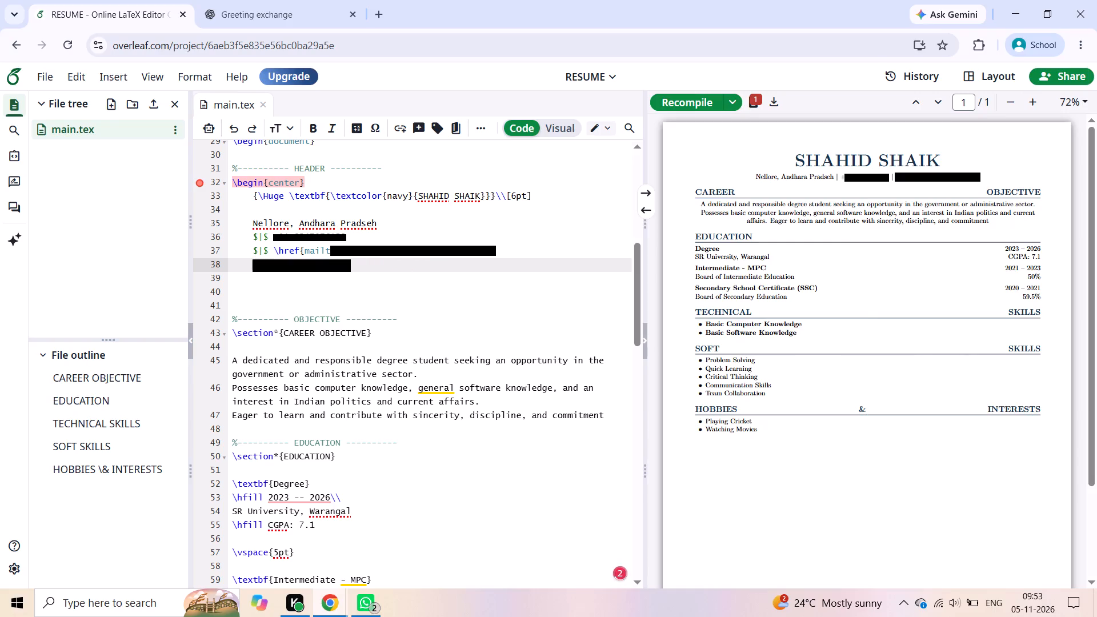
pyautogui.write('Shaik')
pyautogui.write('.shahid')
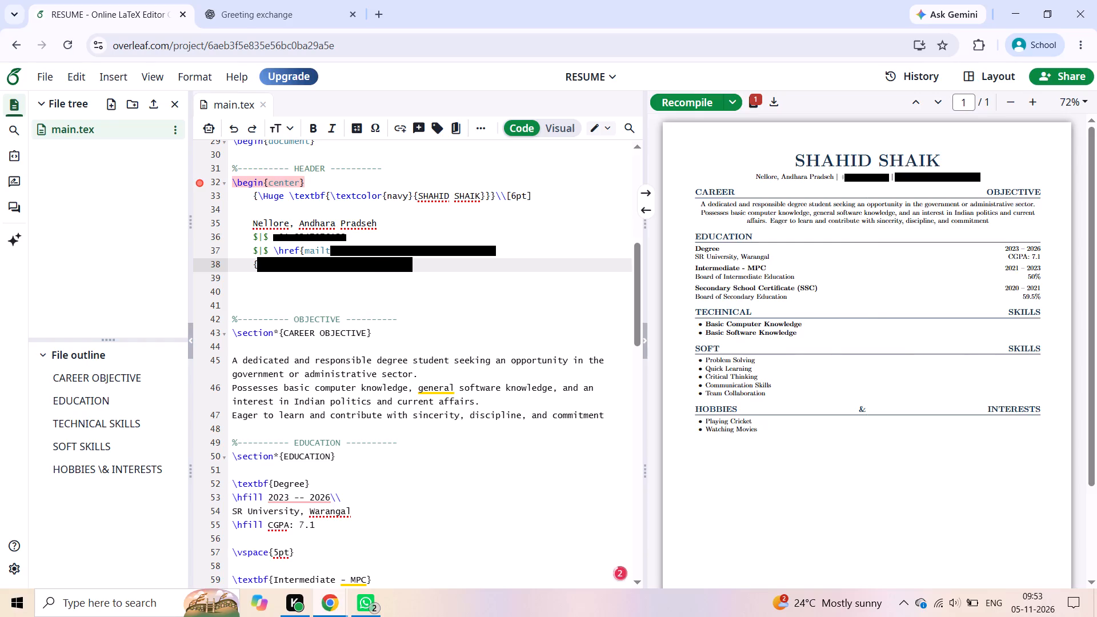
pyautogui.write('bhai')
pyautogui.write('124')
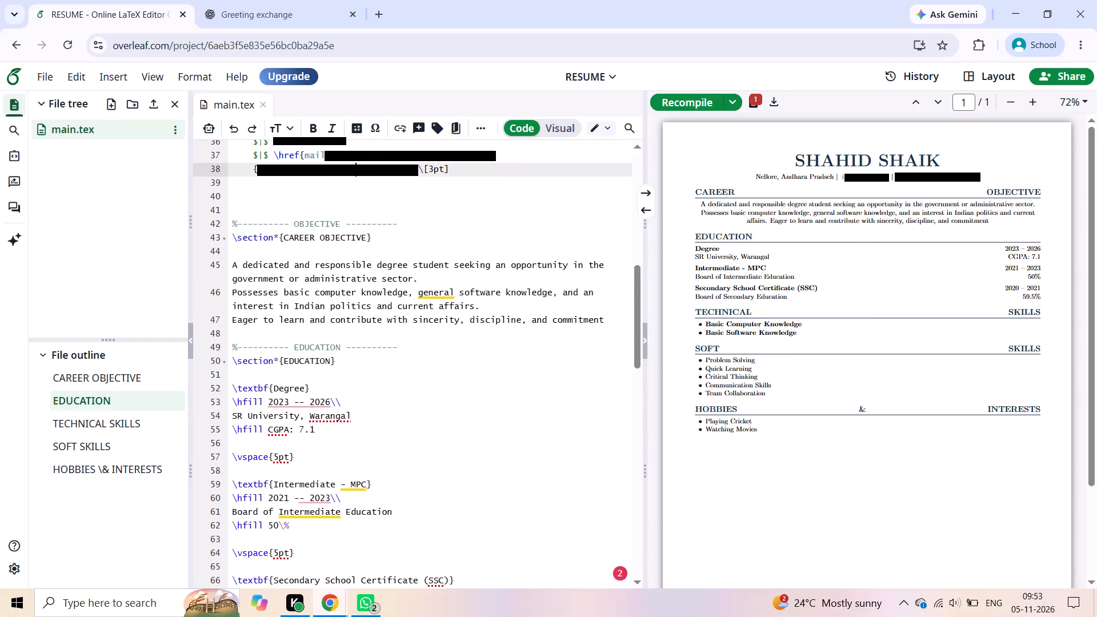
# Remove the CGPA label and score from the Degree entry in the Education section, keeping the \hfill command.
pyautogui.click(315, 431)
pyautogui.press('BackSpace')
pyautogui.press('BackSpace')
pyautogui.press('BackSpace')
pyautogui.press('BackSpace')
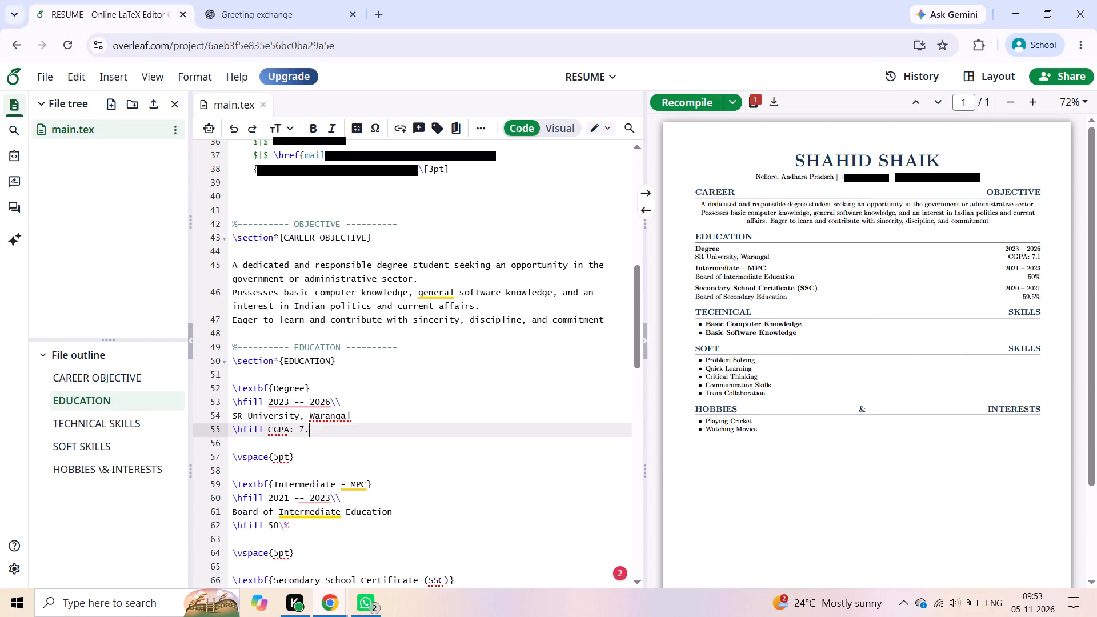
pyautogui.press('BackSpace')
pyautogui.press('BackSpace')
pyautogui.press('BackSpace')
pyautogui.press('BackSpace')
pyautogui.press('BackSpace')
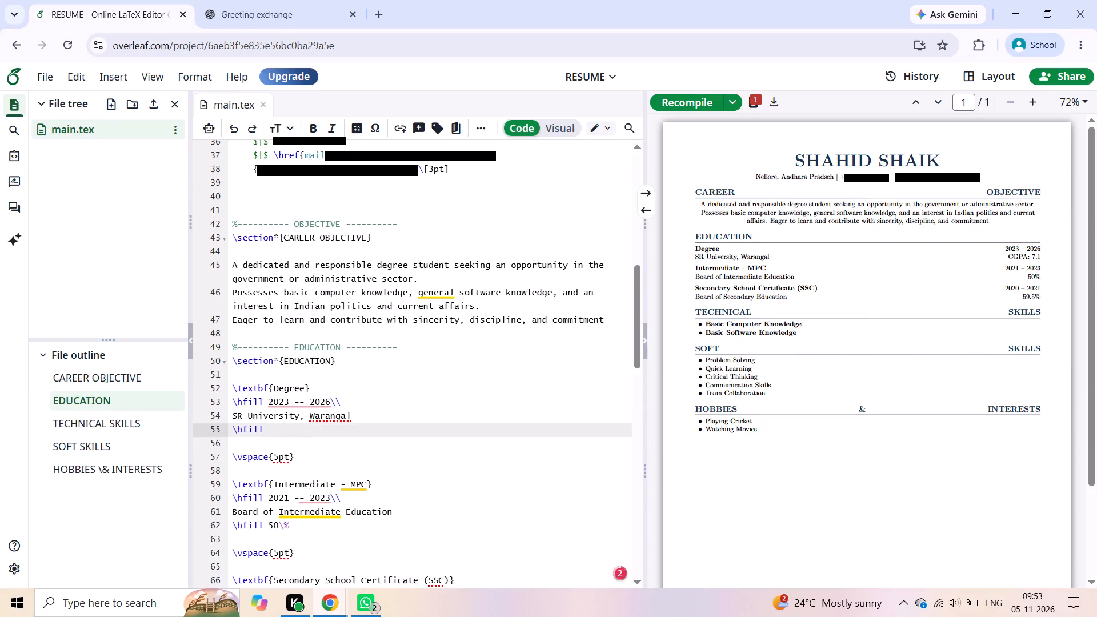
# Erase "SR University" from the Degree entry and start the new college name with "Krishna" before the comma.
pyautogui.click(299, 416)
pyautogui.press('BackSpace')
pyautogui.press('BackSpace')
pyautogui.press('BackSpace')
pyautogui.press('BackSpace')
pyautogui.press('BackSpace')
pyautogui.press('BackSpace')
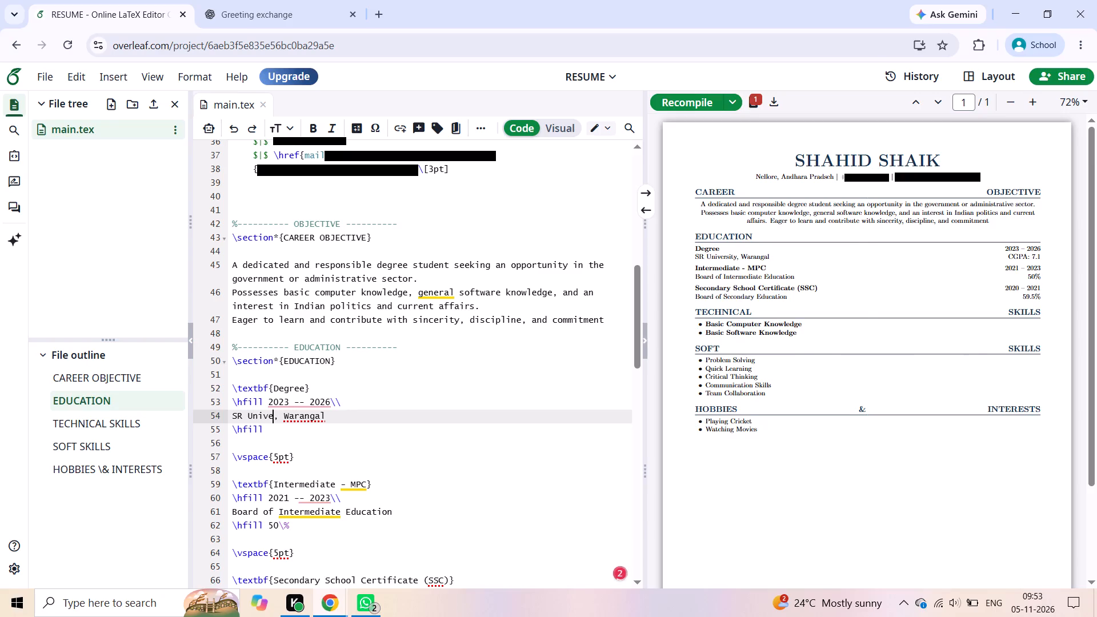
pyautogui.press('BackSpace')
pyautogui.press('BackSpace')
pyautogui.press('BackSpace')
pyautogui.press('BackSpace')
pyautogui.press('BackSpace')
pyautogui.press('BackSpace')
pyautogui.press('BackSpace')
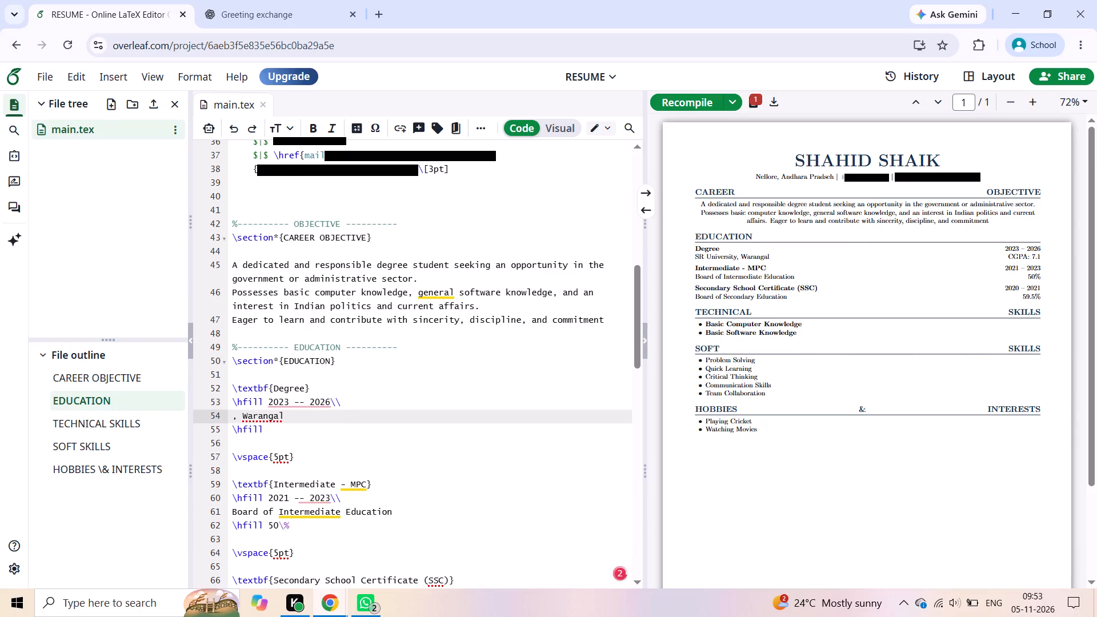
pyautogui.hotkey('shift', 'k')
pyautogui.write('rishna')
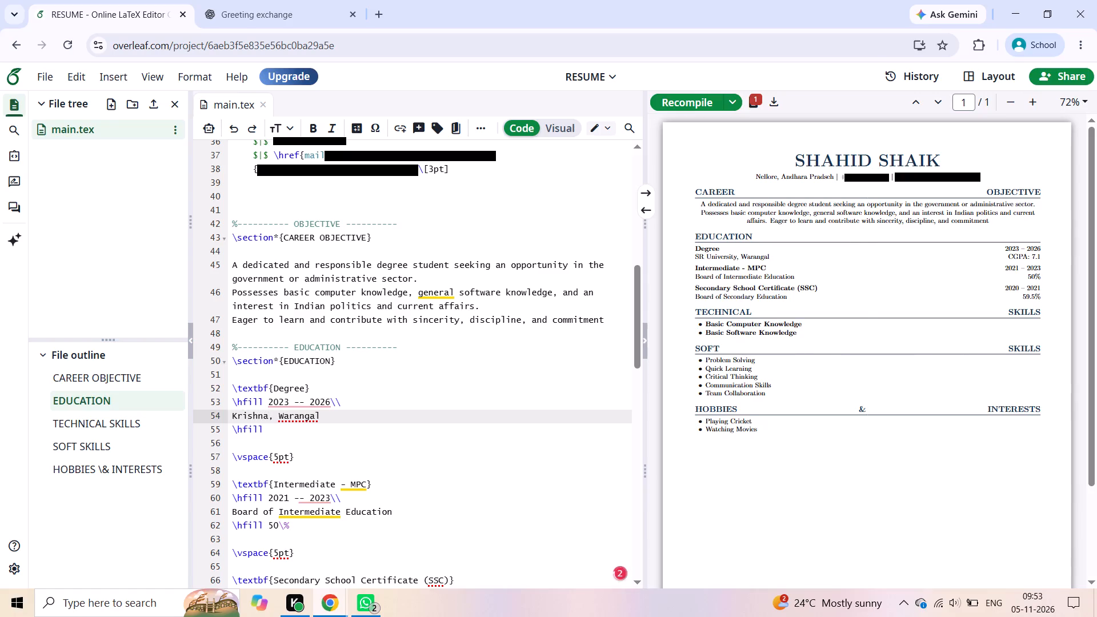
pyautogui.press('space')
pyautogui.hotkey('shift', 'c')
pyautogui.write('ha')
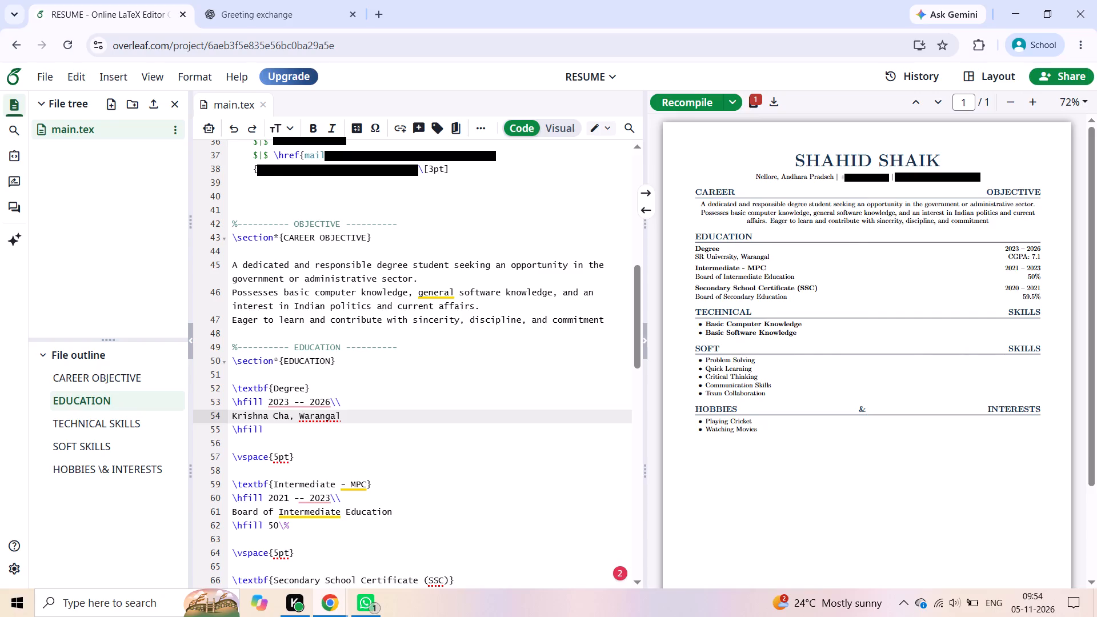
# Copy the rest of the college name from the ChatGPT resume preview and complete the Degree entry as "Krishna Chaitanya College".
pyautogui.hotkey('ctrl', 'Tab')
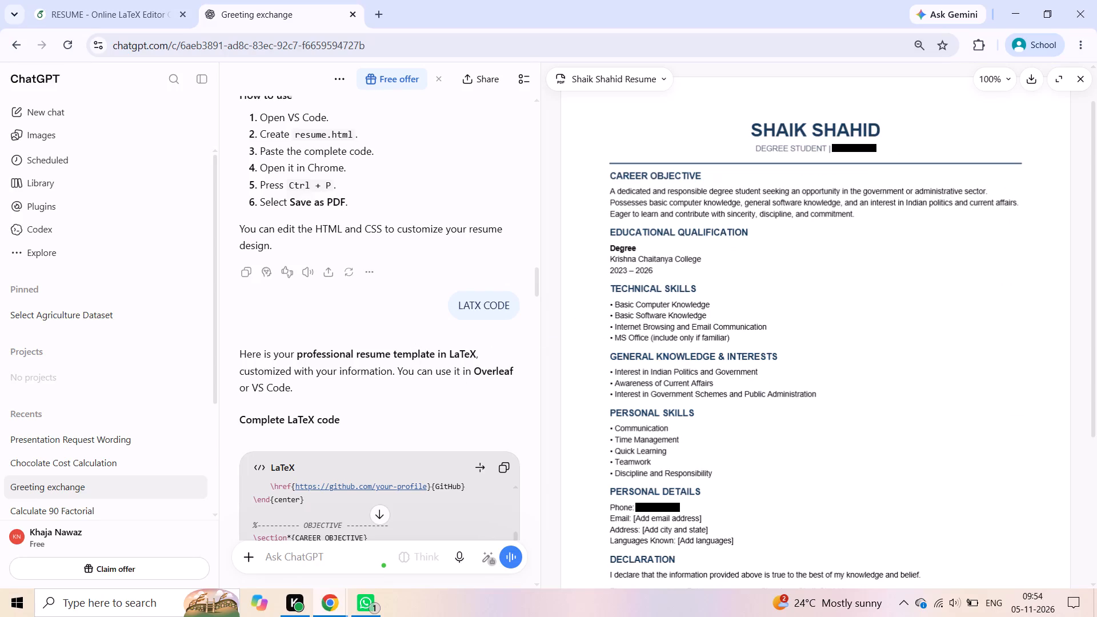
pyautogui.click(636, 258)
pyautogui.moveTo(640, 258); pyautogui.dragTo(690, 258)
pyautogui.moveTo(690, 258); pyautogui.dragTo(685, 258)
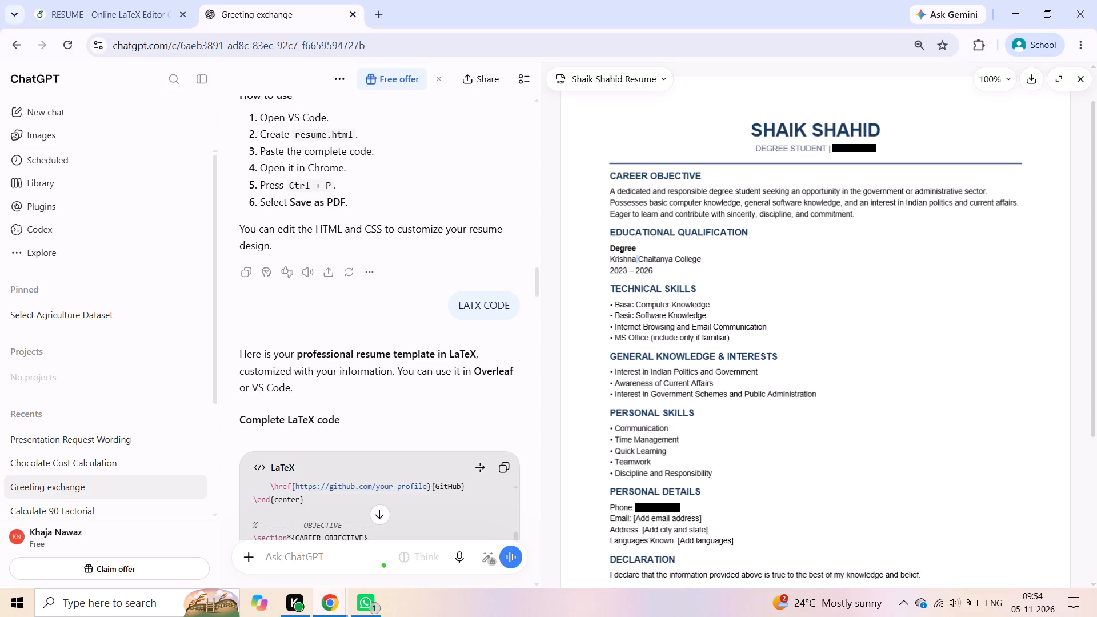
pyautogui.click(694, 258)
pyautogui.moveTo(696, 258); pyautogui.dragTo(635, 258)
pyautogui.moveTo(635, 258); pyautogui.dragTo(639, 258)
pyautogui.hotkey('ctrl', 'c')
pyautogui.moveTo(639, 258); pyautogui.dragTo(517, 315)
pyautogui.hotkey('ctrl', 'Tab')
pyautogui.press('BackSpace')
pyautogui.press('BackSpace')
pyautogui.press('BackSpace')
pyautogui.hotkey('ctrl', 'v')
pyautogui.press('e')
# Change the college location in the Degree entry from Warangal to "Nellore".
pyautogui.press('Right')
pyautogui.press('Right')
pyautogui.press('Delete')
pyautogui.press('Delete')
pyautogui.press('Delete')
pyautogui.press('Delete')
pyautogui.press('Delete')
pyautogui.press('Delete')
pyautogui.press('Delete')
pyautogui.press('Delete')
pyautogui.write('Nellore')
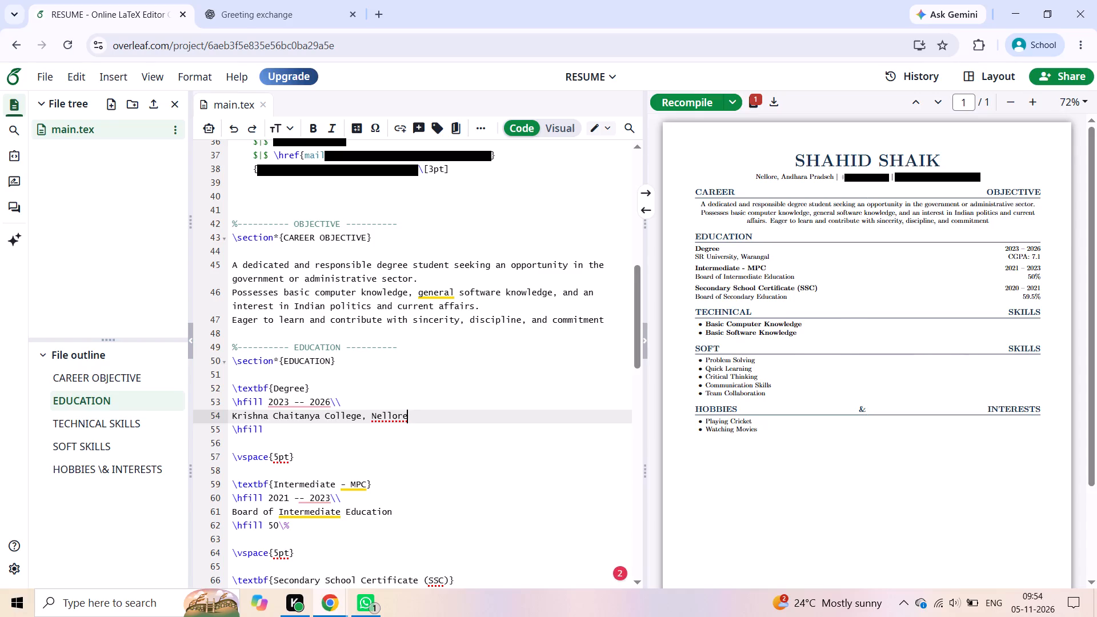
# Recompile the resume PDF.
pyautogui.moveTo(517, 315); pyautogui.dragTo(655, 130)
pyautogui.moveTo(655, 130); pyautogui.dragTo(672, 104)
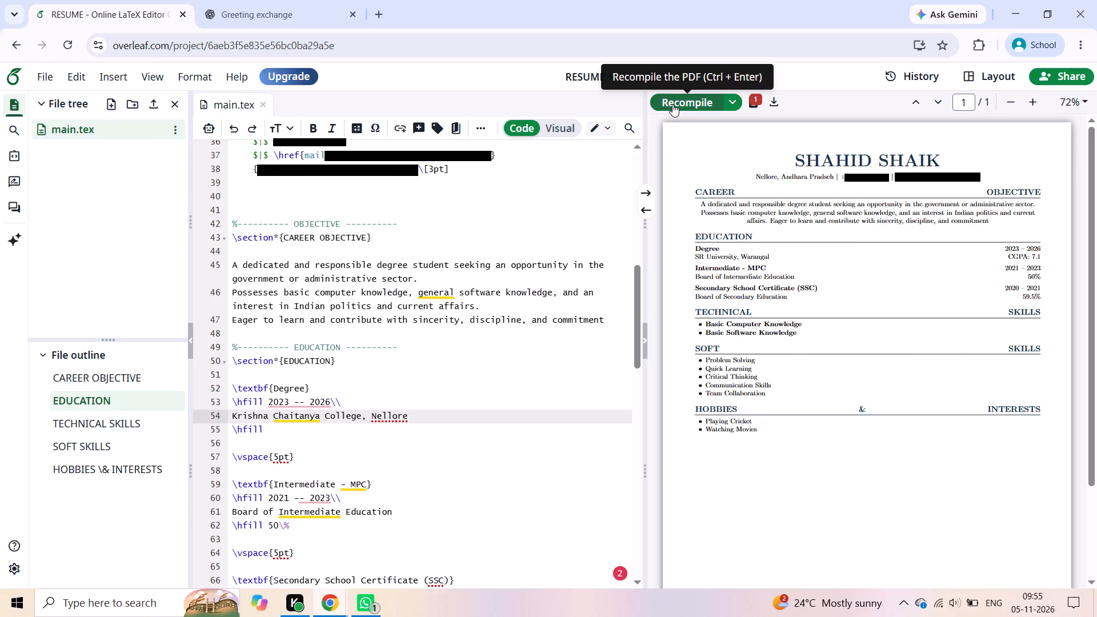
pyautogui.hotkey('ctrl', 'Return')
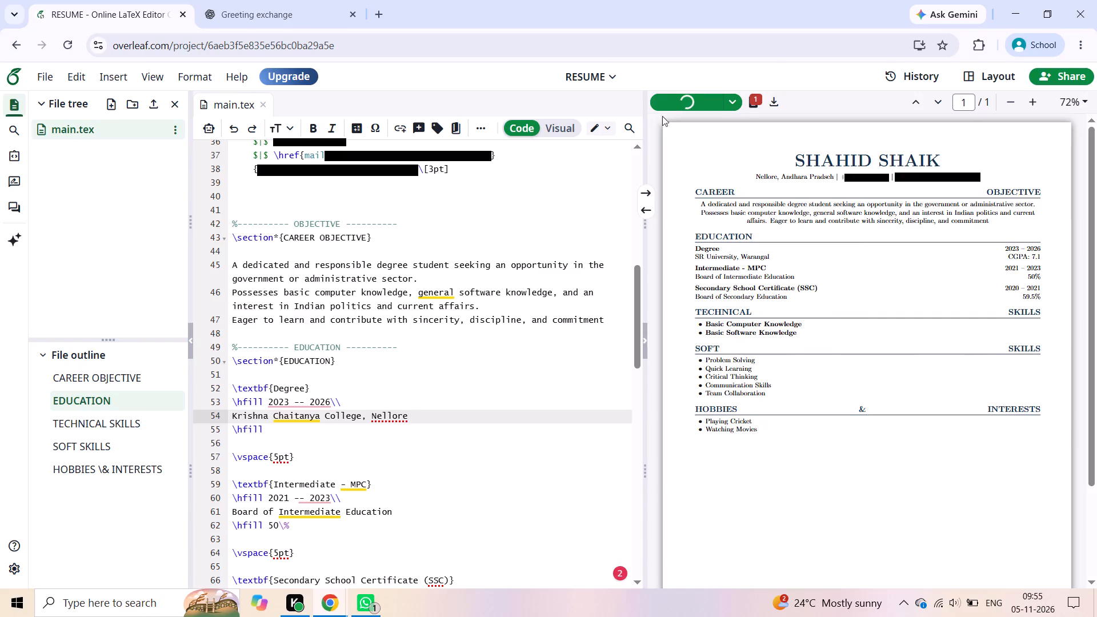
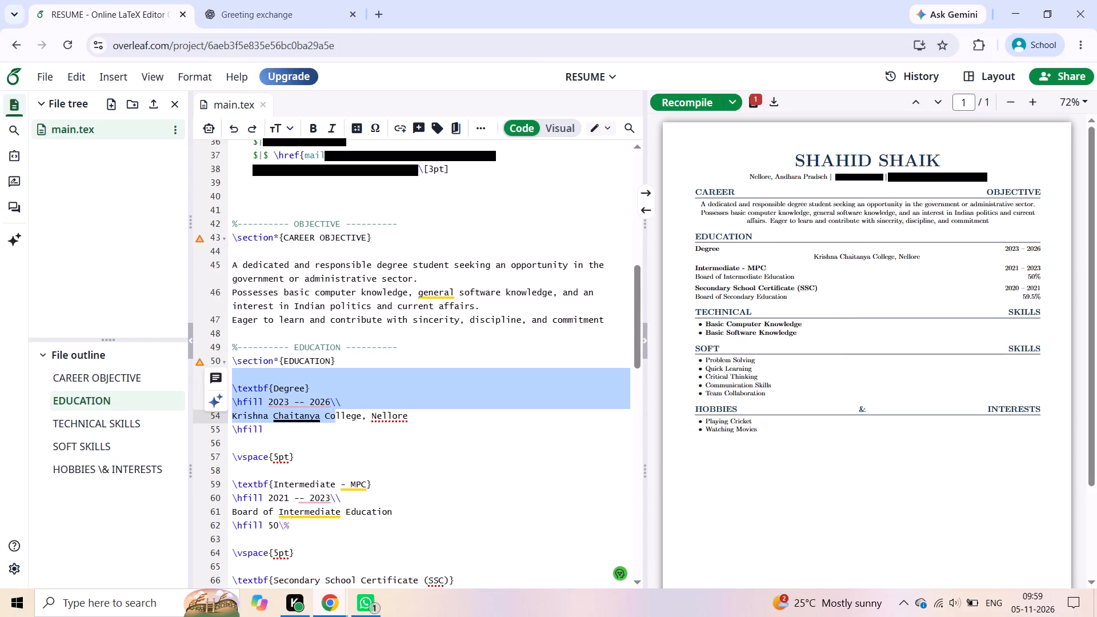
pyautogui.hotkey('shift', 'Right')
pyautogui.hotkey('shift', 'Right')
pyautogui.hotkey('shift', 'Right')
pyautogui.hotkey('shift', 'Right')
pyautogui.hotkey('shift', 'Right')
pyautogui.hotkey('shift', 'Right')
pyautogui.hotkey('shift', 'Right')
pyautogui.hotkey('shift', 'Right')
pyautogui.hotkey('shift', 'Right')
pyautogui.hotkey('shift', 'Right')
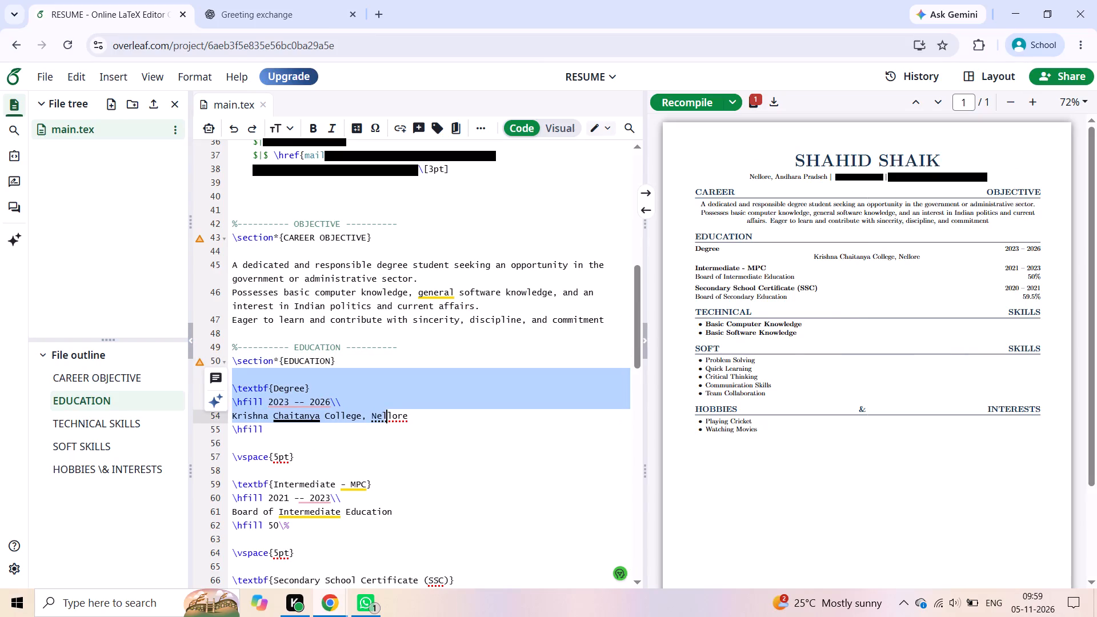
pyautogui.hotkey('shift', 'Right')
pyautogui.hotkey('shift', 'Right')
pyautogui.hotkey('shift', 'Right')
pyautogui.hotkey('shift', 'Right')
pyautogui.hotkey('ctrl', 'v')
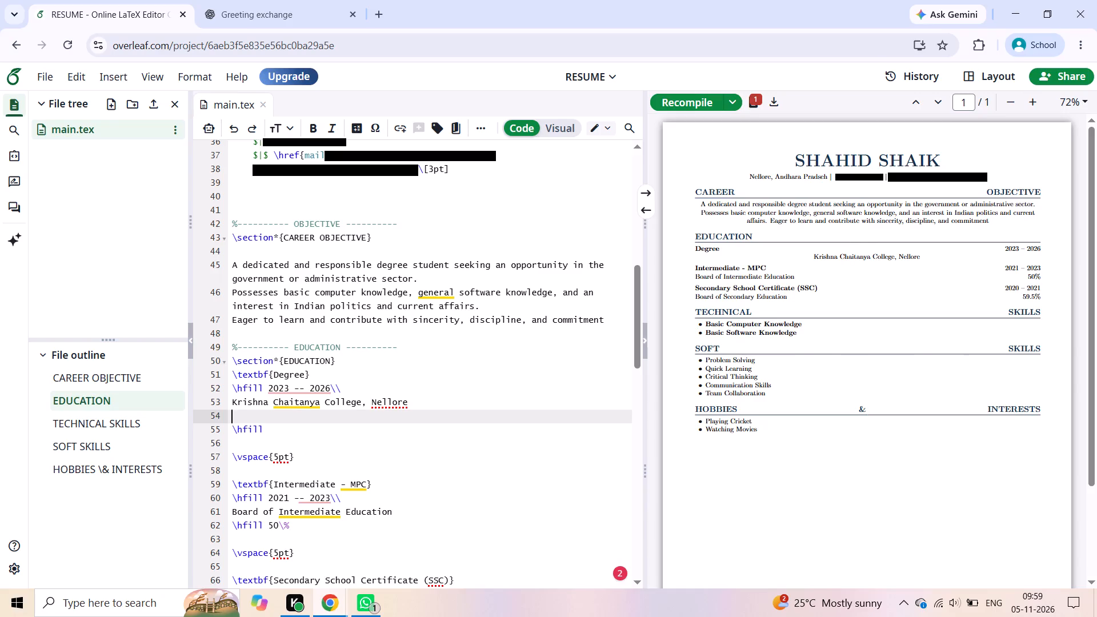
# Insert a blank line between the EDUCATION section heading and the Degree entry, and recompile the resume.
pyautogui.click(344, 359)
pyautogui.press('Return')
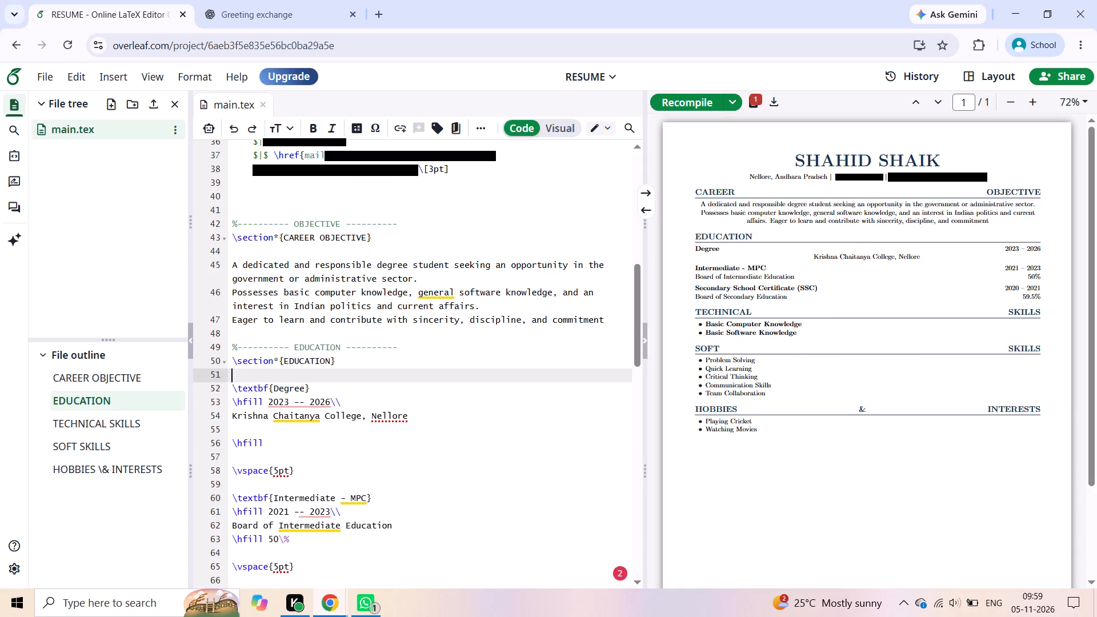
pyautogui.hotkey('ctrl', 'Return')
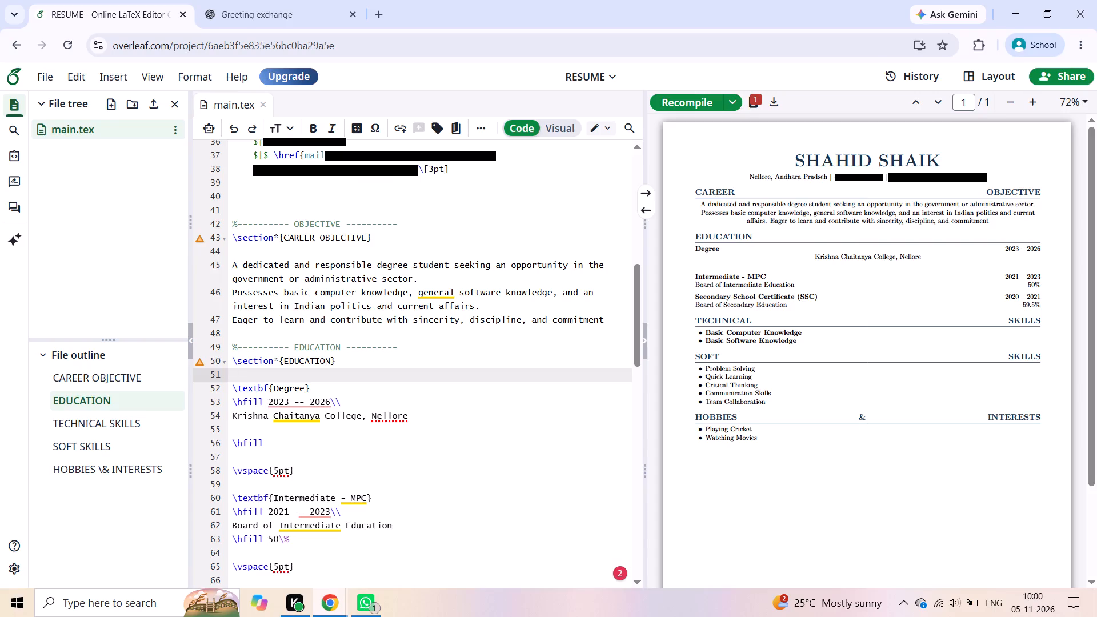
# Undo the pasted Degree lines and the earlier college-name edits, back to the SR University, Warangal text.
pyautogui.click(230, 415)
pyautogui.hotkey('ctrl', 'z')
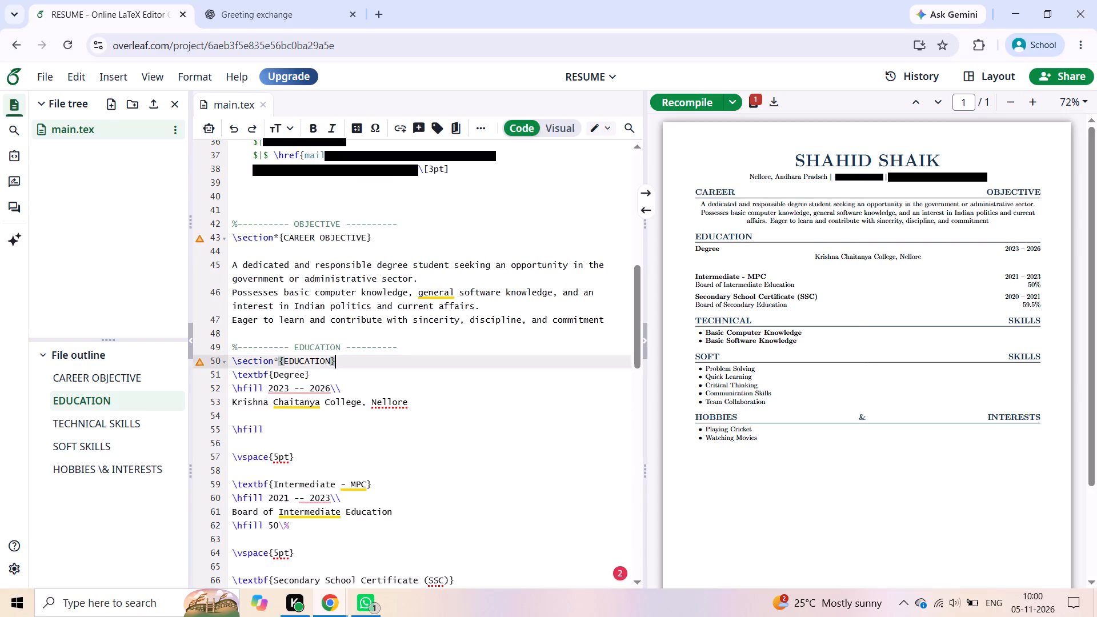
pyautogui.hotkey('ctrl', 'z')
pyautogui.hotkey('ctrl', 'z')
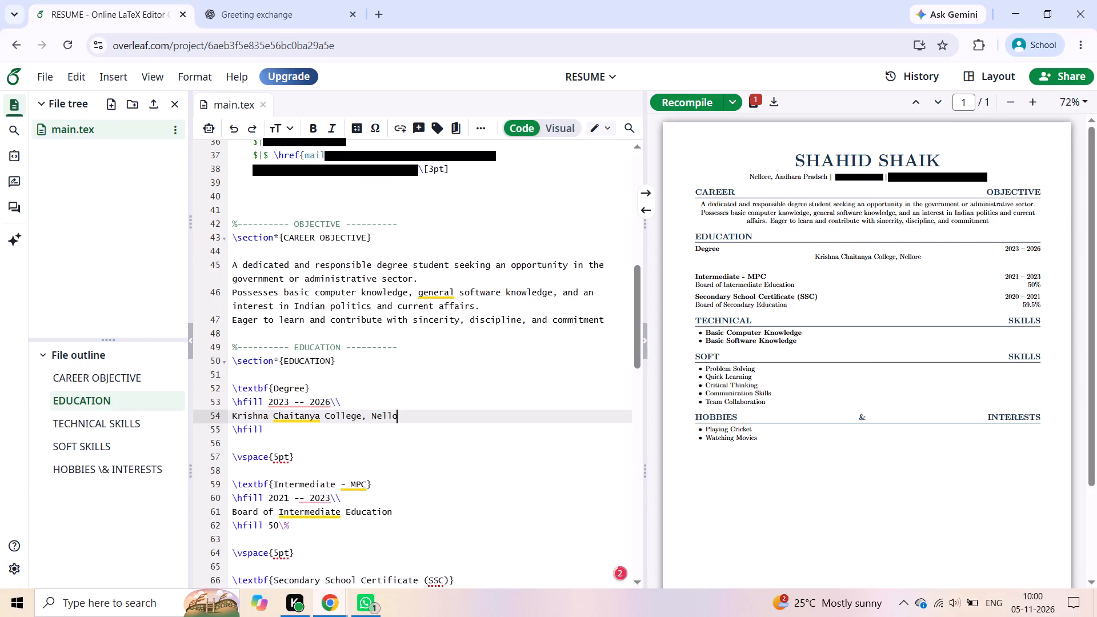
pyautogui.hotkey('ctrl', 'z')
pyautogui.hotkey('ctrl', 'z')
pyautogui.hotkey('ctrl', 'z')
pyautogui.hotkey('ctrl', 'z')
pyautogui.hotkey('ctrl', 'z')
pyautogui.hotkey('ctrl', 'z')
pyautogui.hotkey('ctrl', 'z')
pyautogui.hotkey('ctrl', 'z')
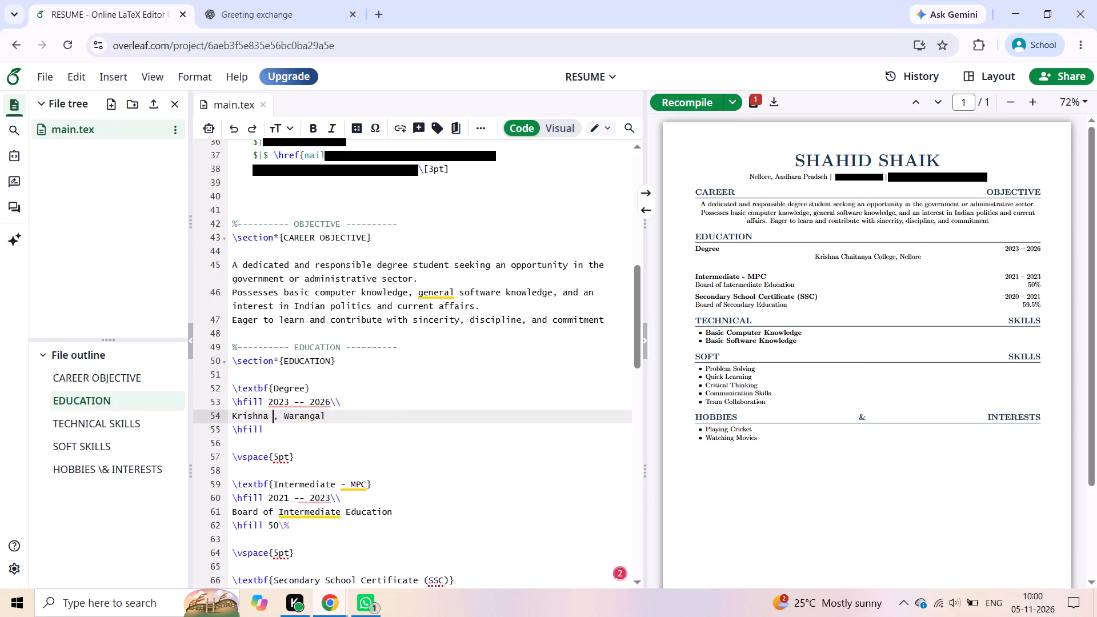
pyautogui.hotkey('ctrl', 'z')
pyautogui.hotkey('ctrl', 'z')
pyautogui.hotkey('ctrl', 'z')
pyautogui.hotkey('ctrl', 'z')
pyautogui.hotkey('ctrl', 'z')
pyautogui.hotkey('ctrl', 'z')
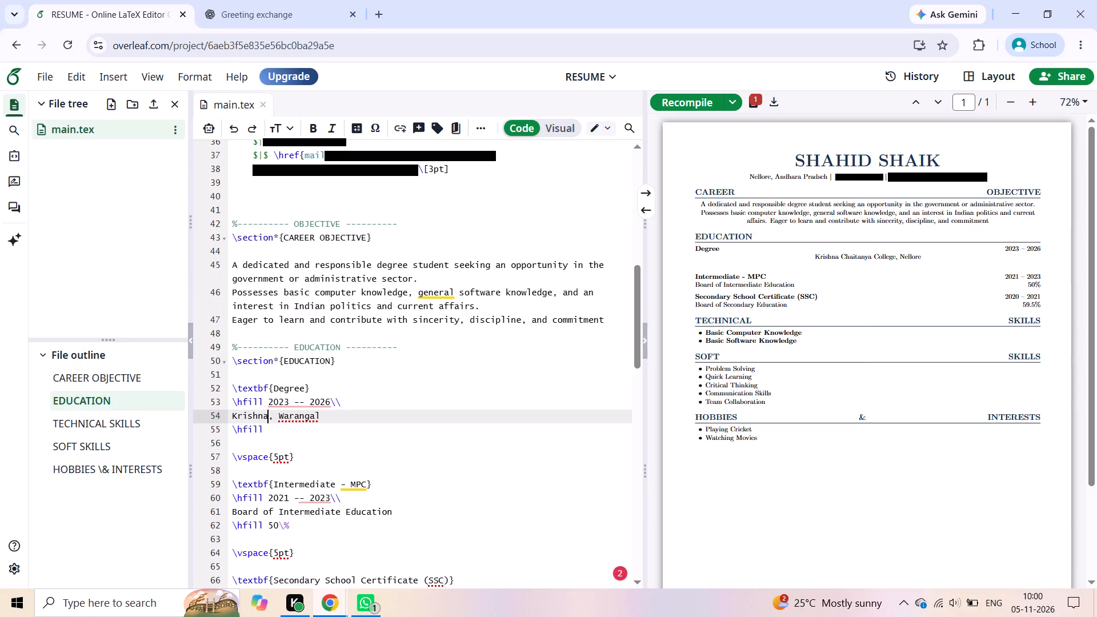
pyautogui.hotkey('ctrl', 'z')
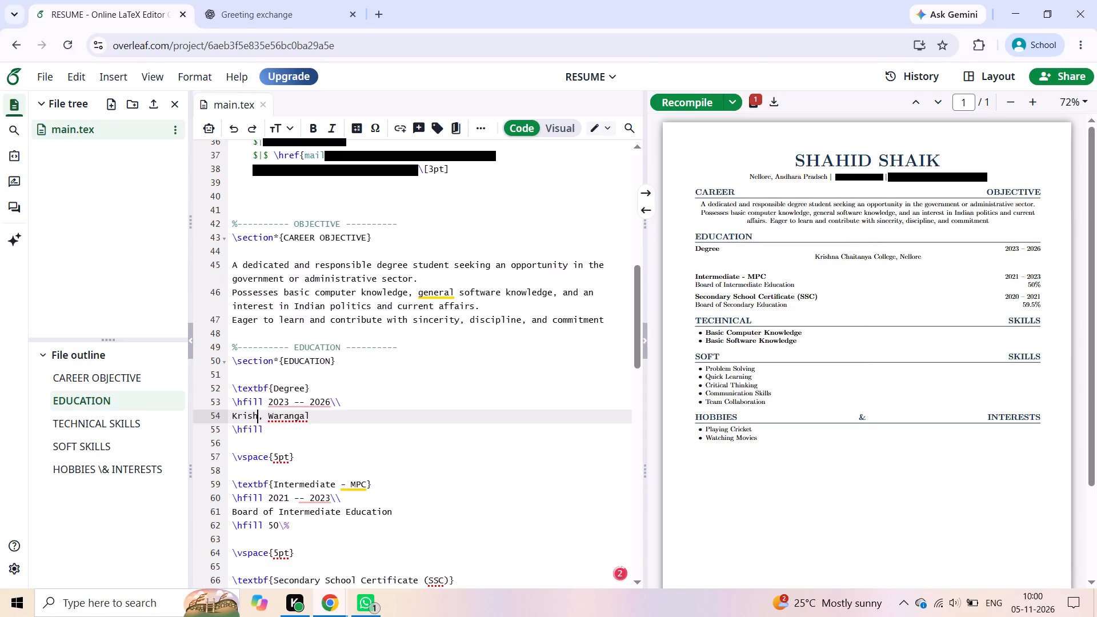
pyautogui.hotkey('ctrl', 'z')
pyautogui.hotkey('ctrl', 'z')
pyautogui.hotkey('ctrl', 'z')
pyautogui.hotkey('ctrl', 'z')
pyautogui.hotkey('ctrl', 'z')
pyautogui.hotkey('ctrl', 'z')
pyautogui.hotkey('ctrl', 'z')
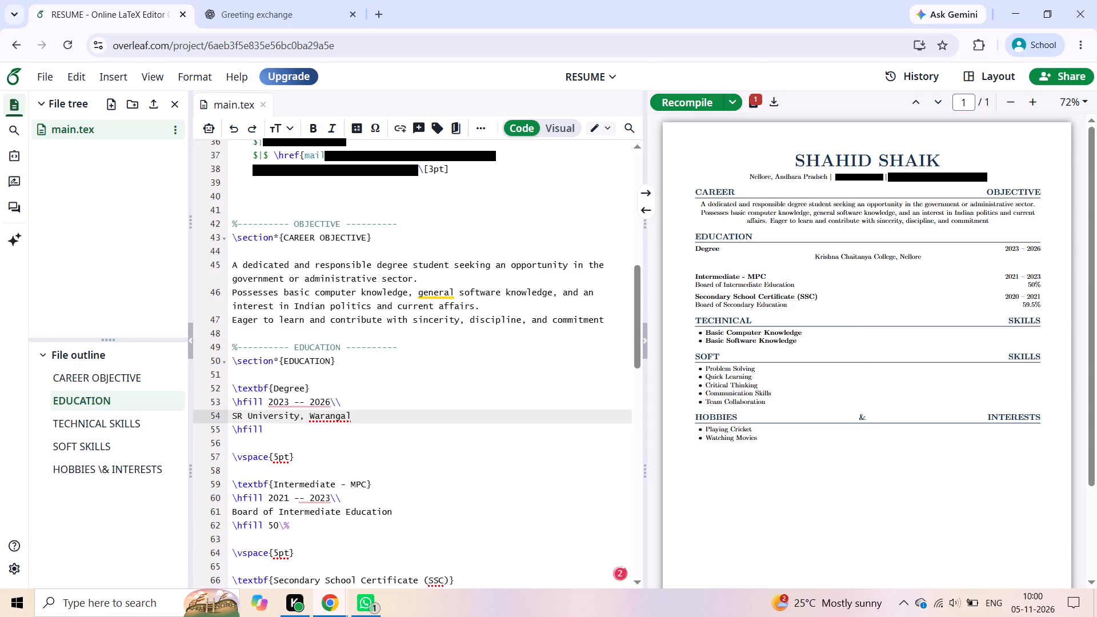
# Delete the SR University, Warangal text from the line below the Degree entry's 2023 -- 2026 dates.
pyautogui.moveTo(355, 416); pyautogui.dragTo(230, 416)
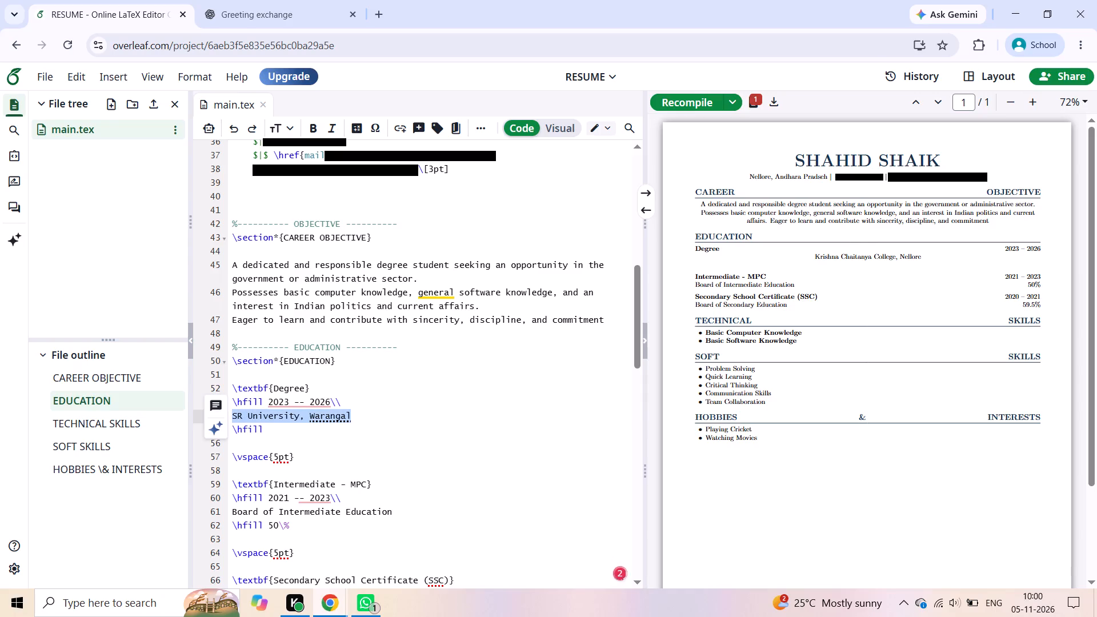
pyautogui.press('BackSpace')
pyautogui.click(283, 410)
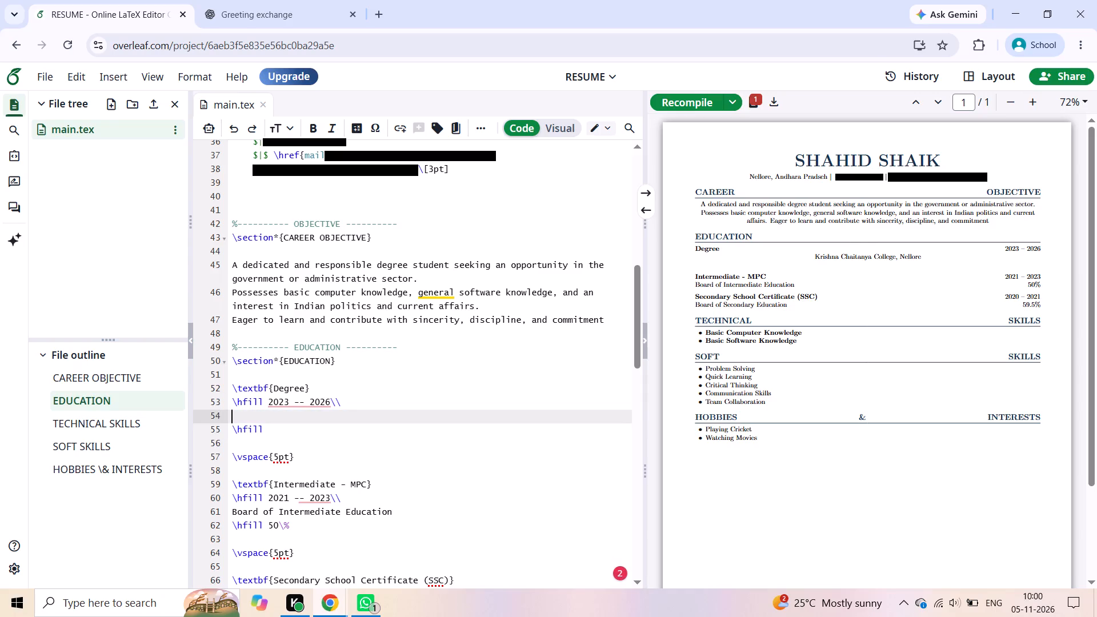
# Add a space after Degree inside the bold entry title in the EDUCATION section.
pyautogui.click(305, 389)
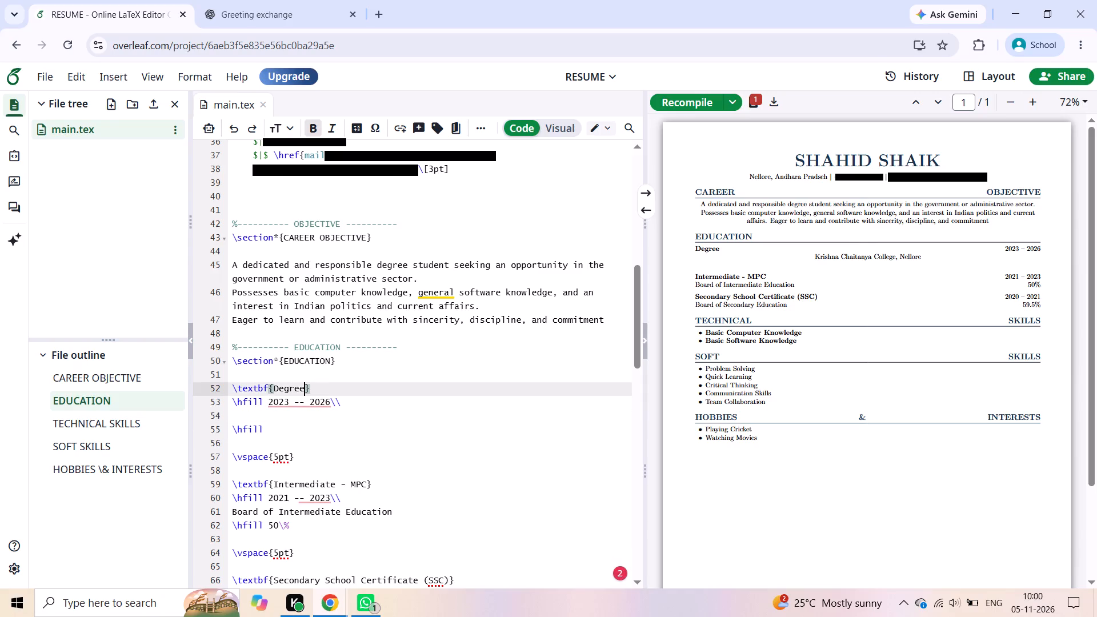
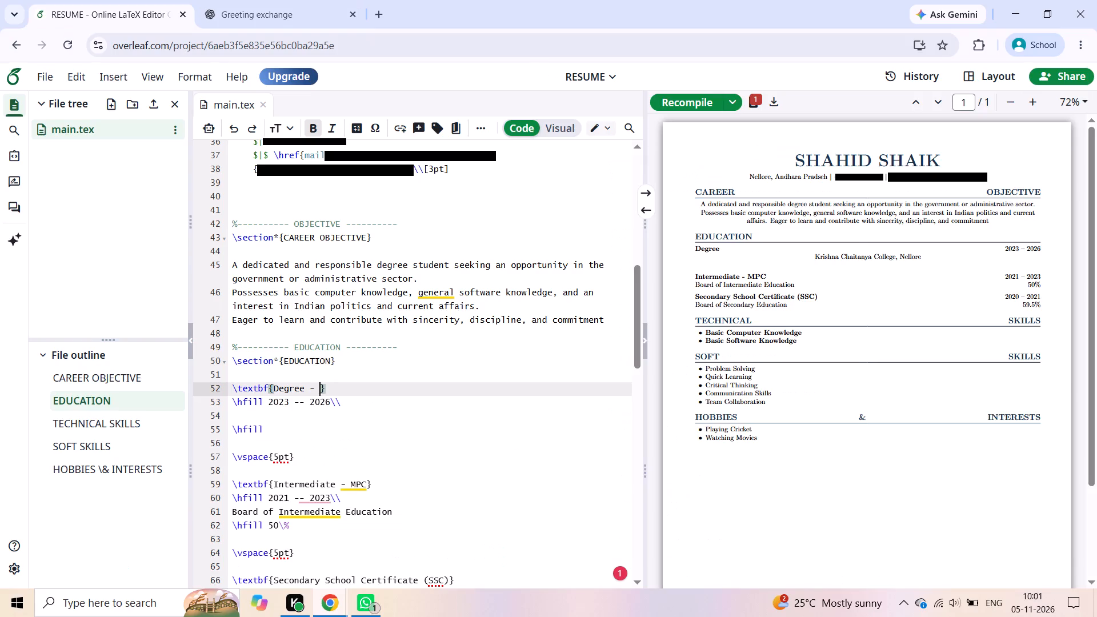
pyautogui.hotkey('ctrl', 'v')
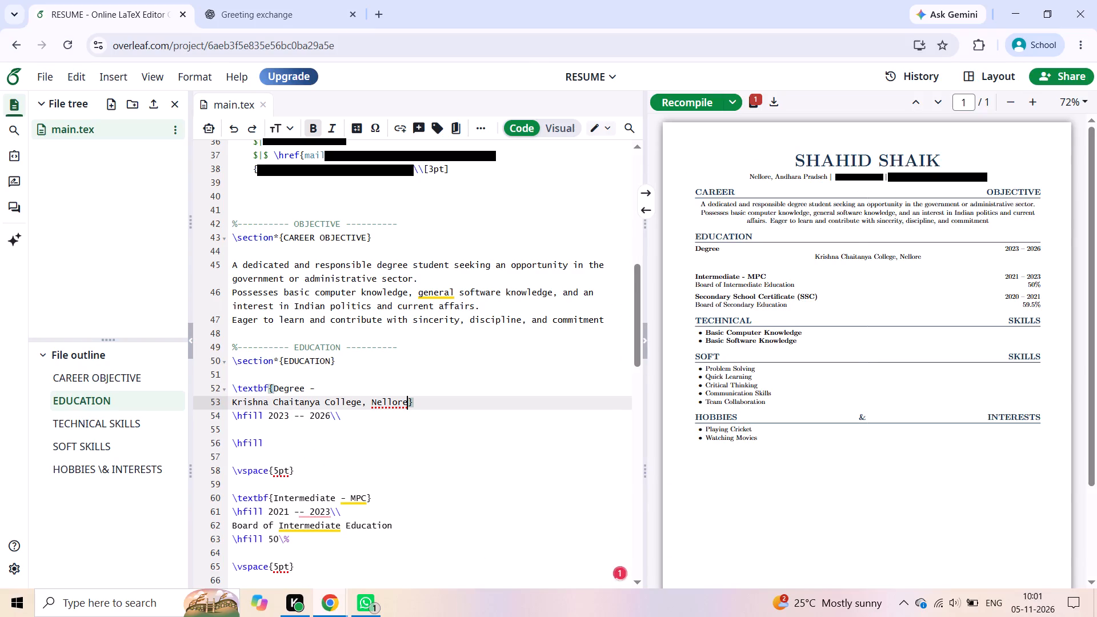
pyautogui.hotkey('ctrl', 'Return')
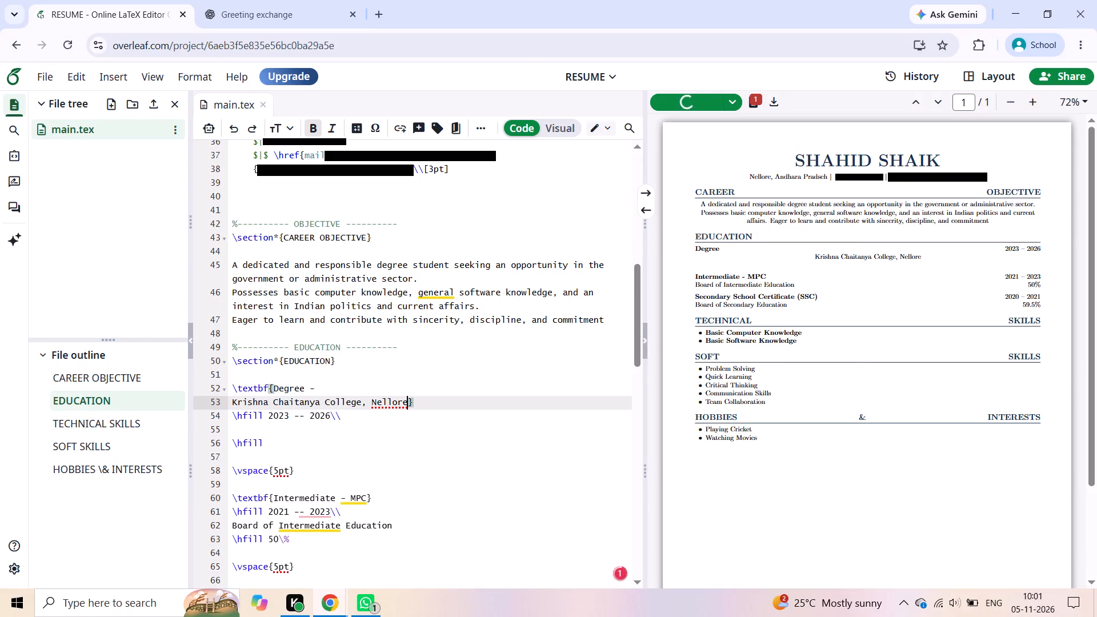
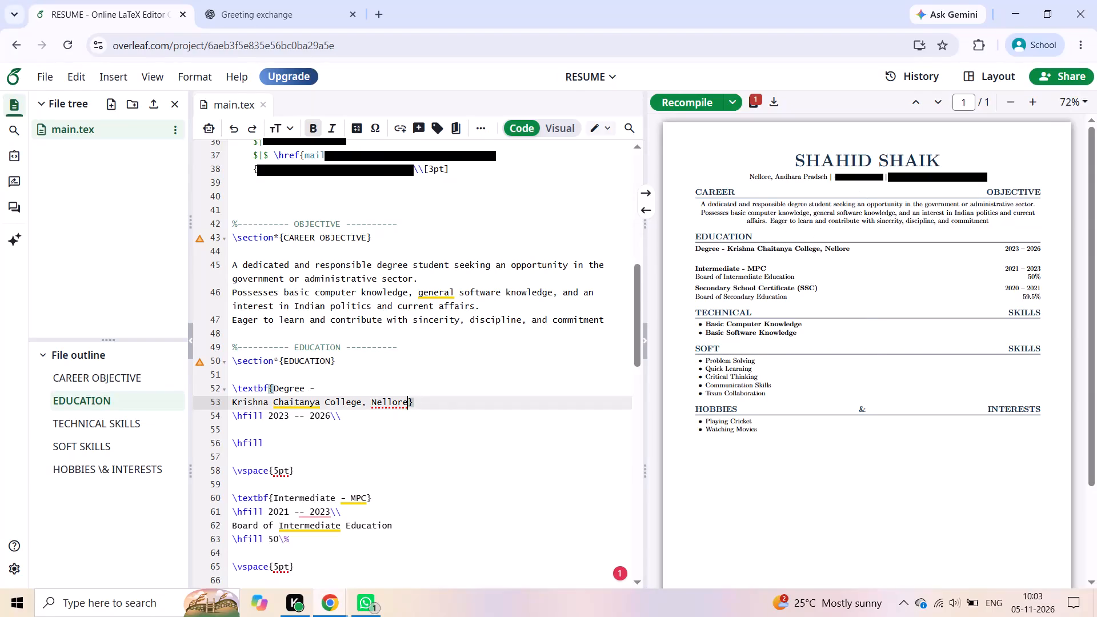
# Download the compiled resume as a PDF.
pyautogui.click(772, 101)
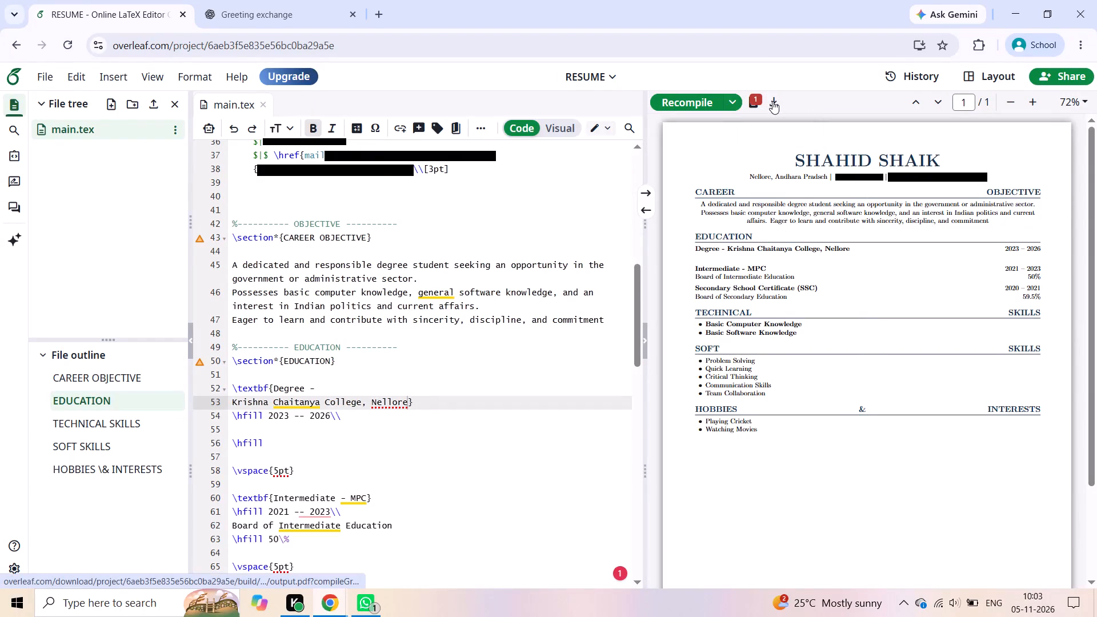